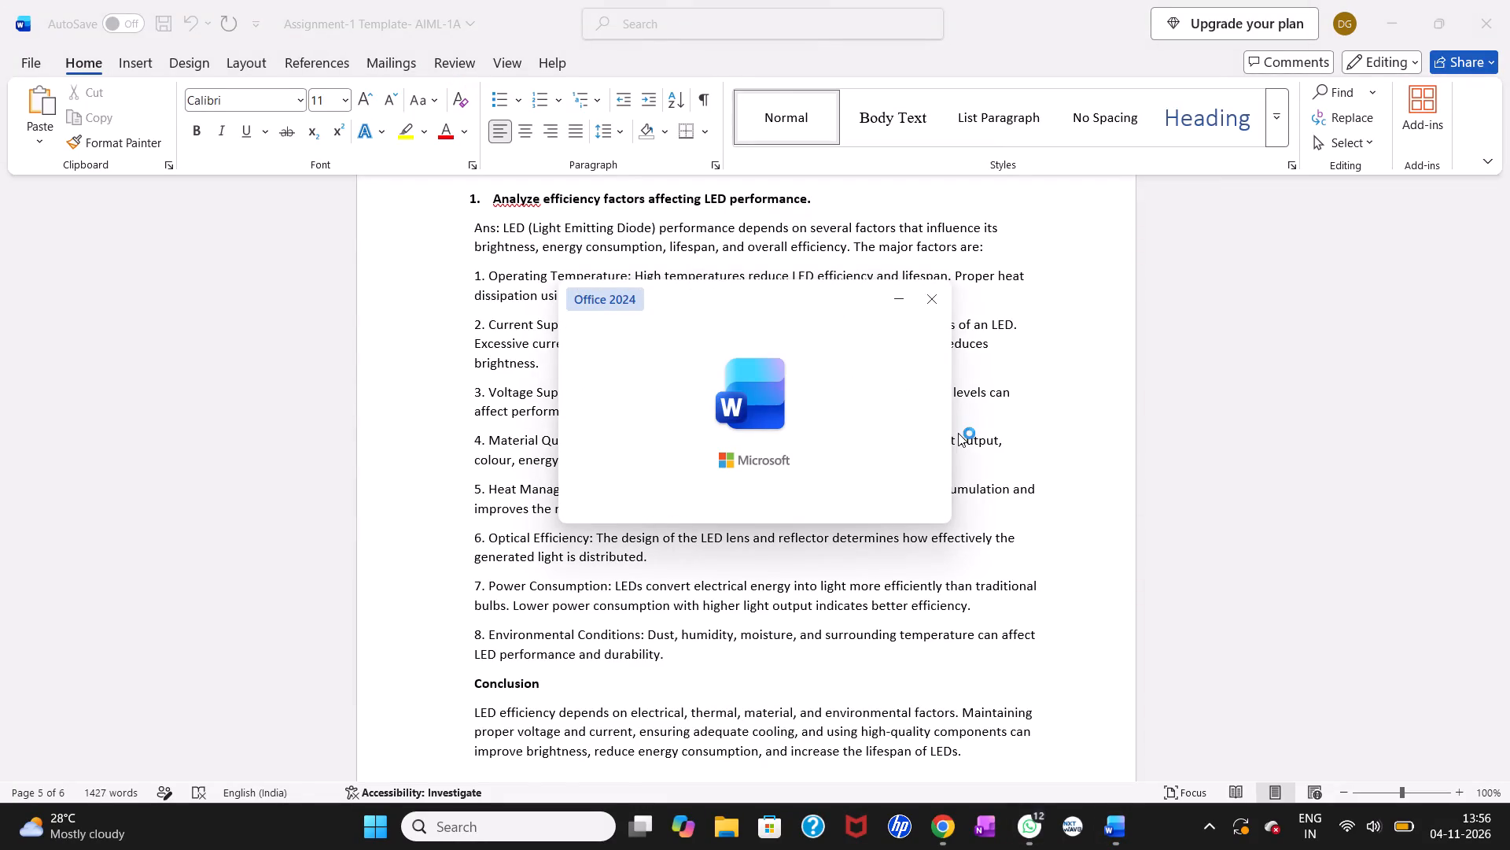
Open the Wave Interference hyperlink below the circuit diagram in the Young's double slit lab document, allowing the external link.
scroll(958, 433, down, 8)
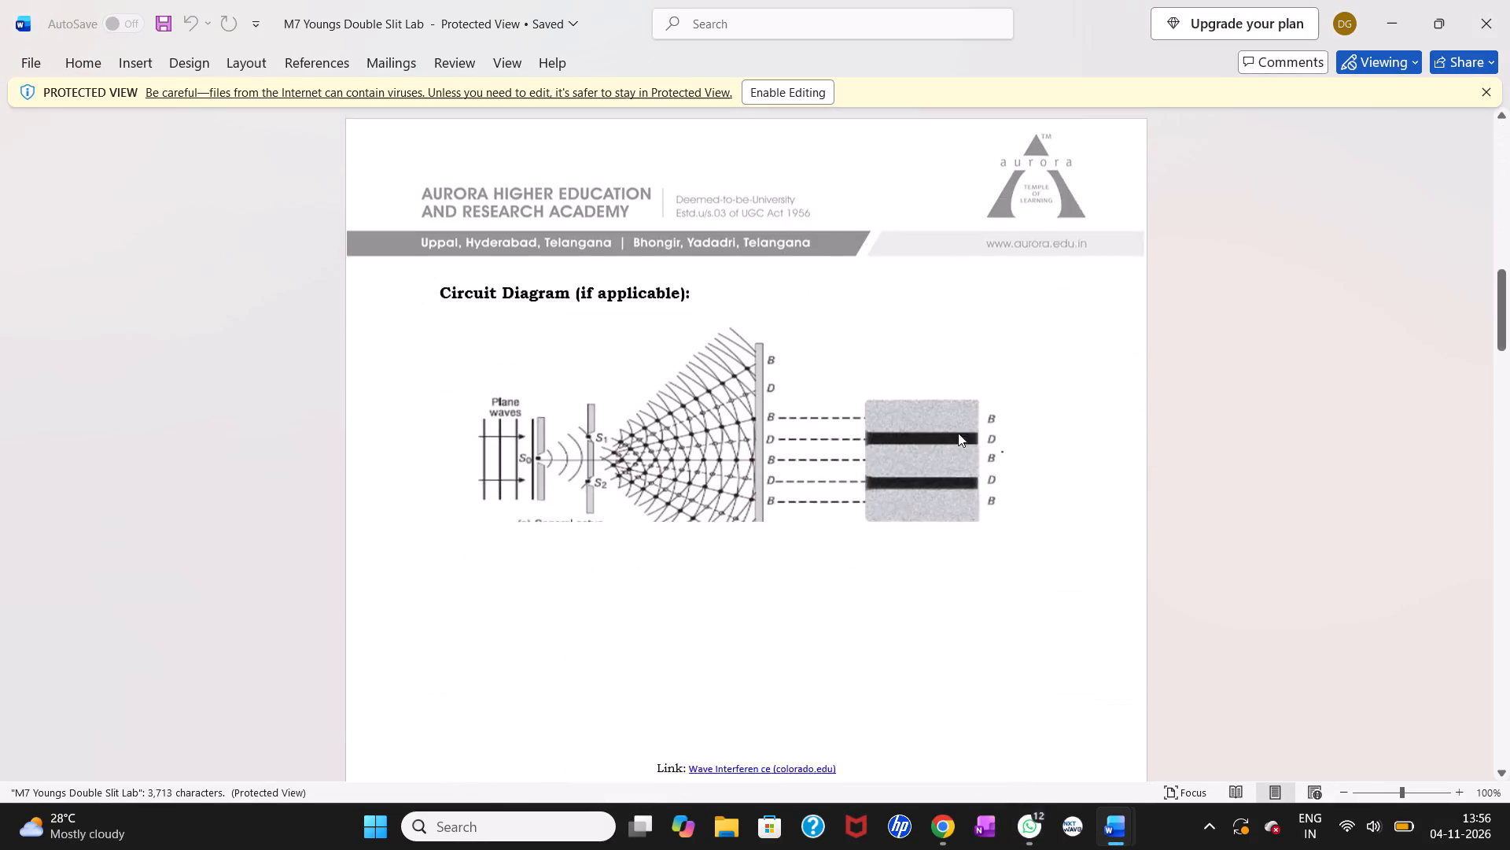
scroll(958, 433, up, 3)
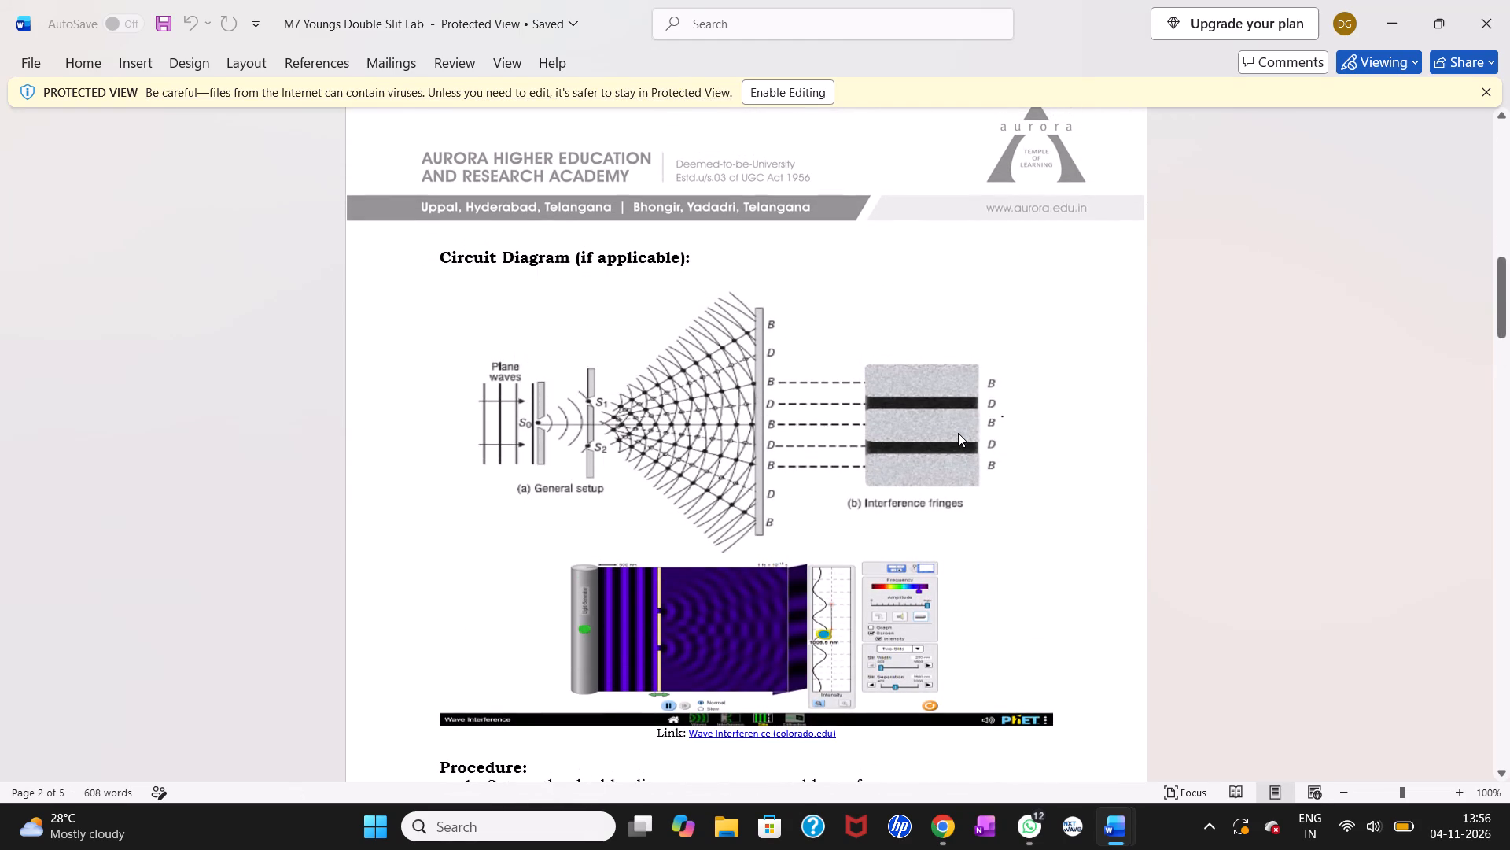
click(730, 734)
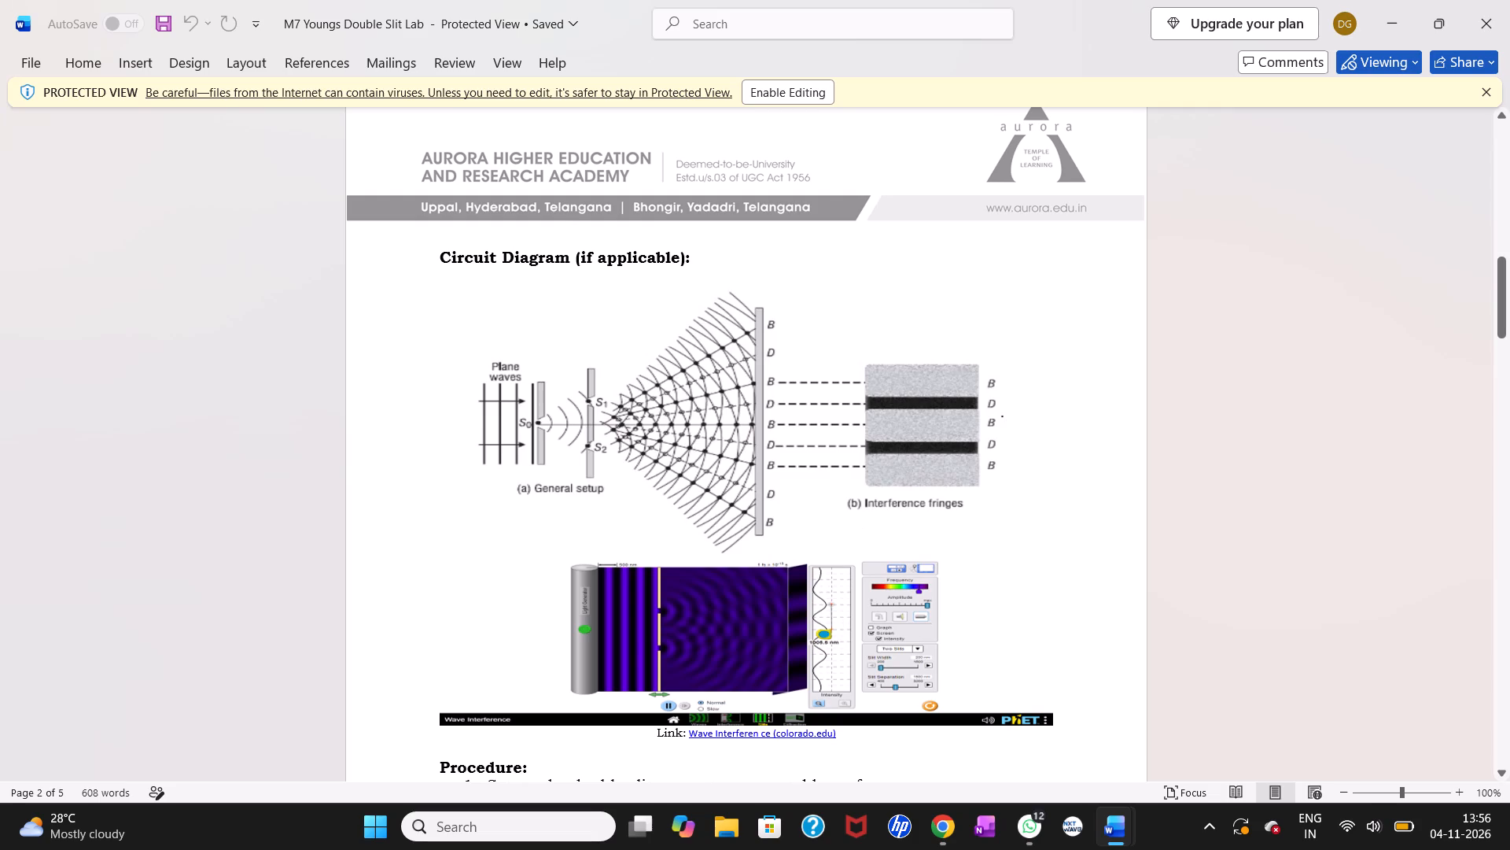
right_click(730, 734)
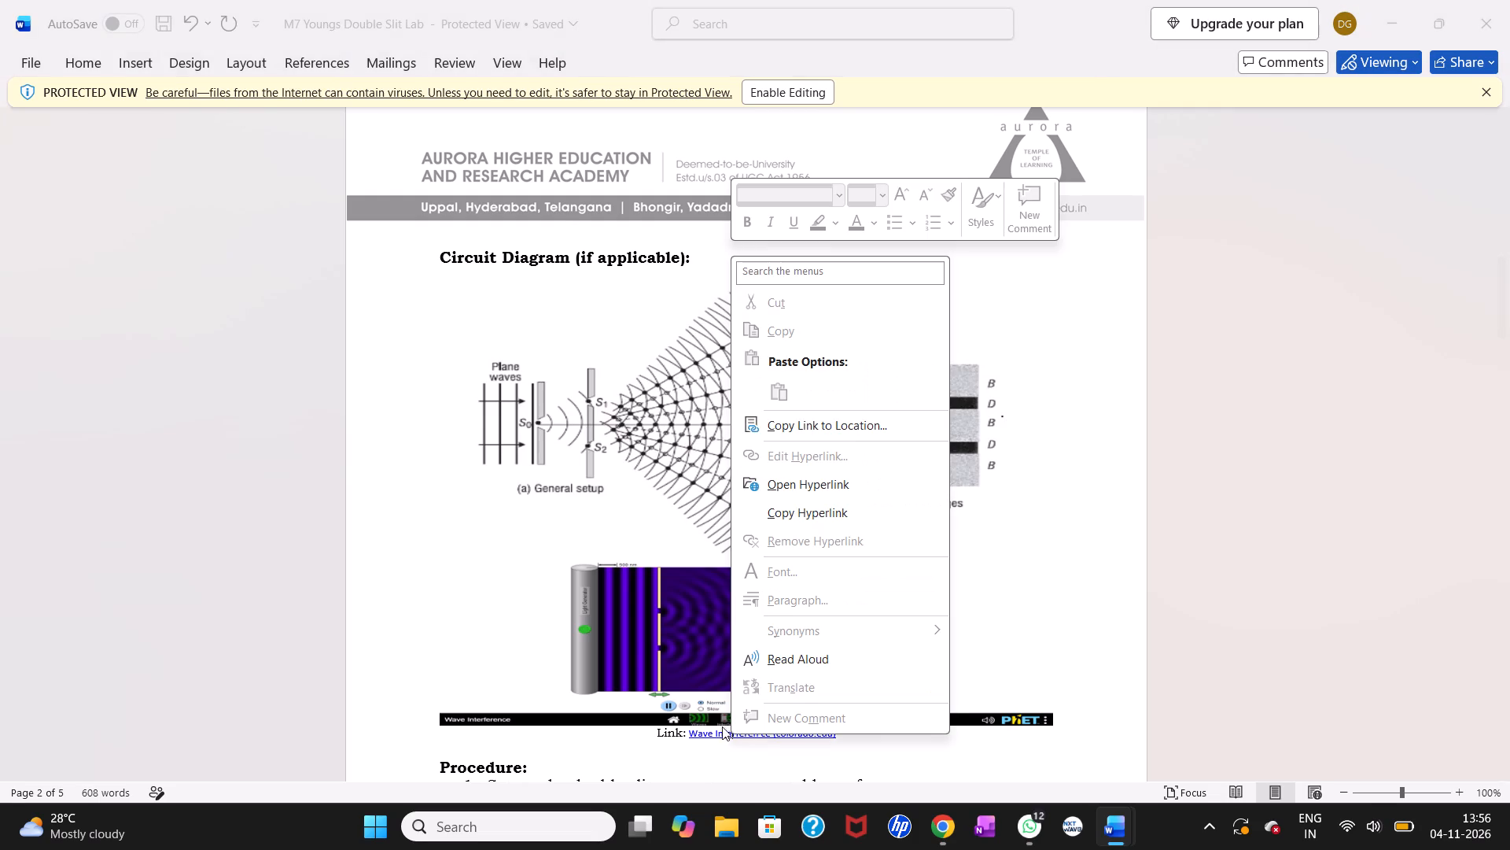
click(848, 486)
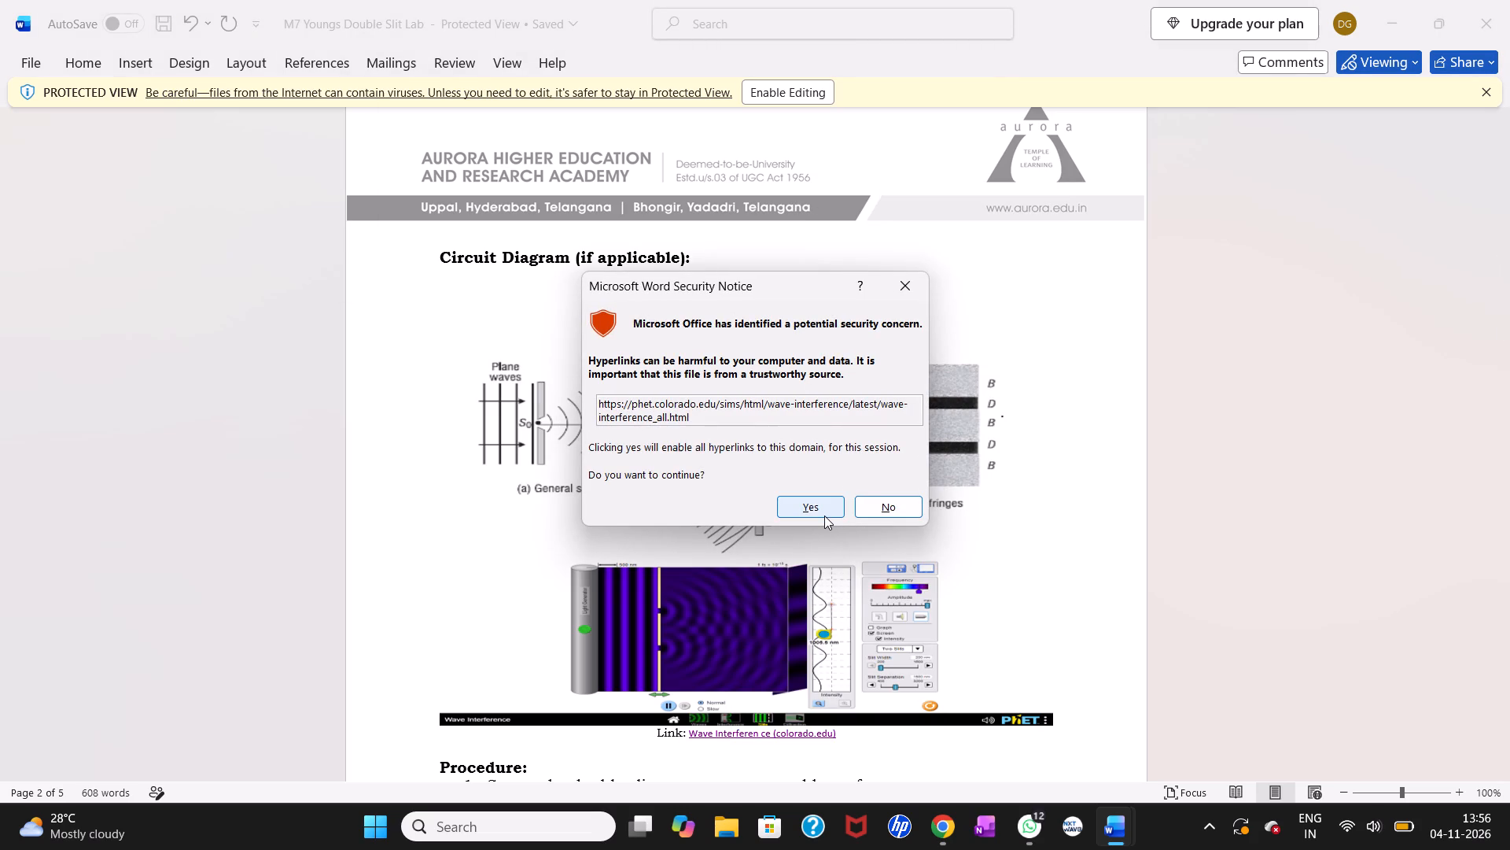
click(824, 516)
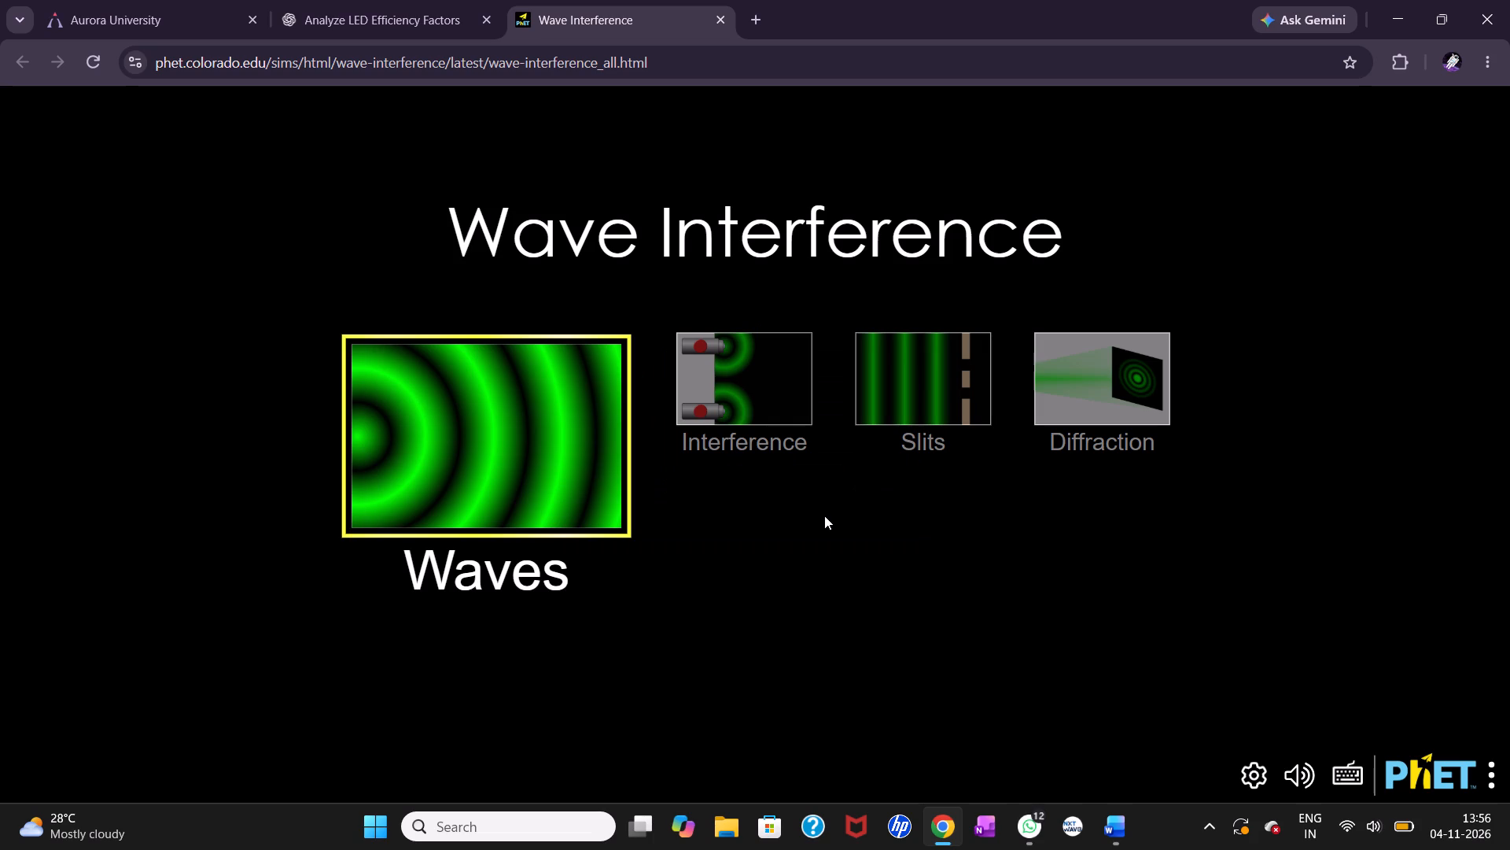
Open the Interference screen of the Wave Interference simulation.
scroll(824, 516, down, 1)
click(689, 379)
click(606, 382)
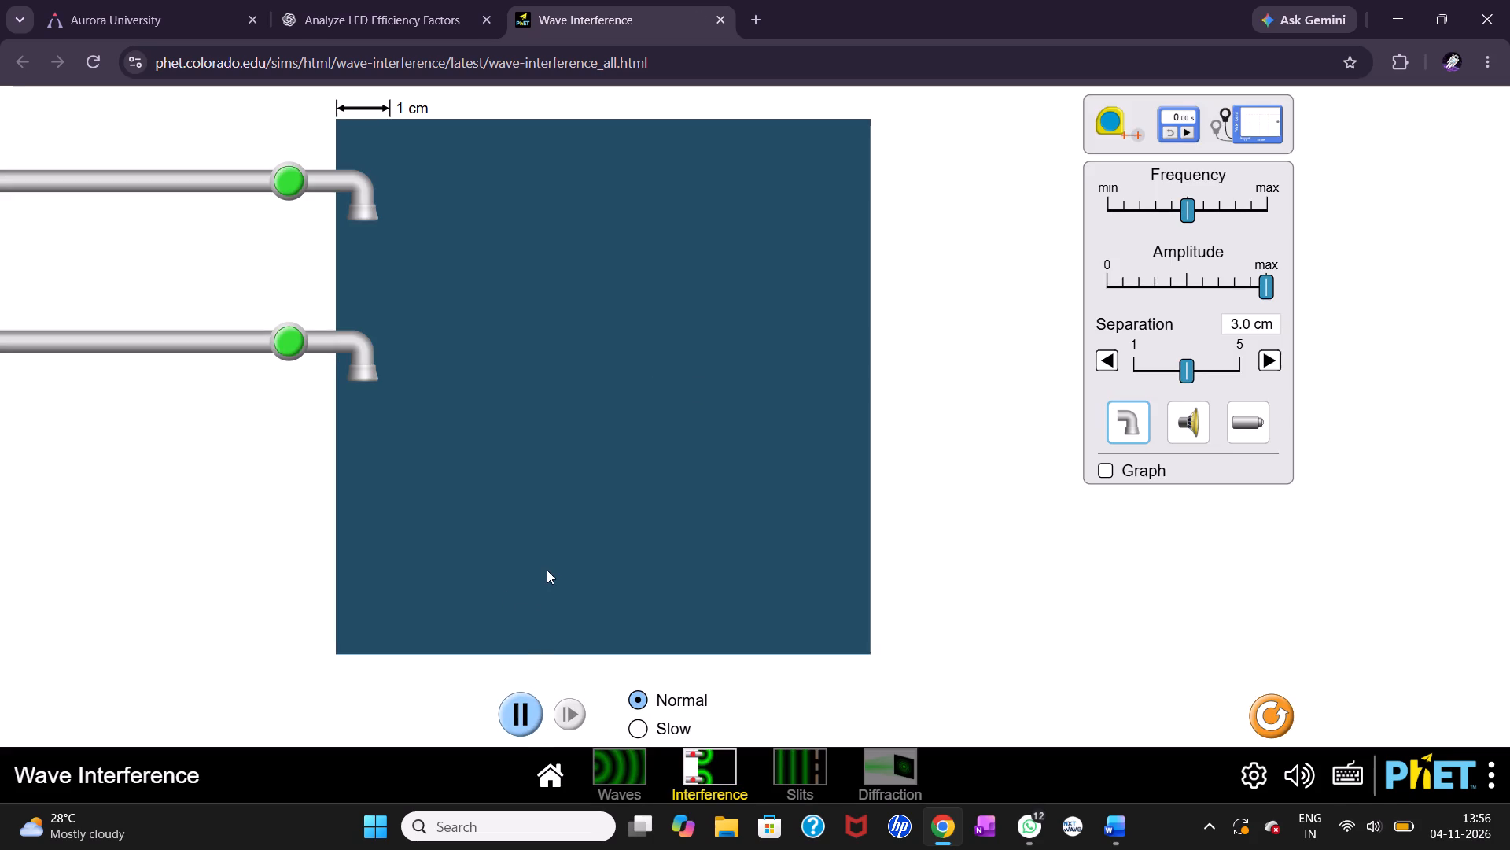
Turn on both water faucets and run the wave simulation at slow speed.
click(639, 724)
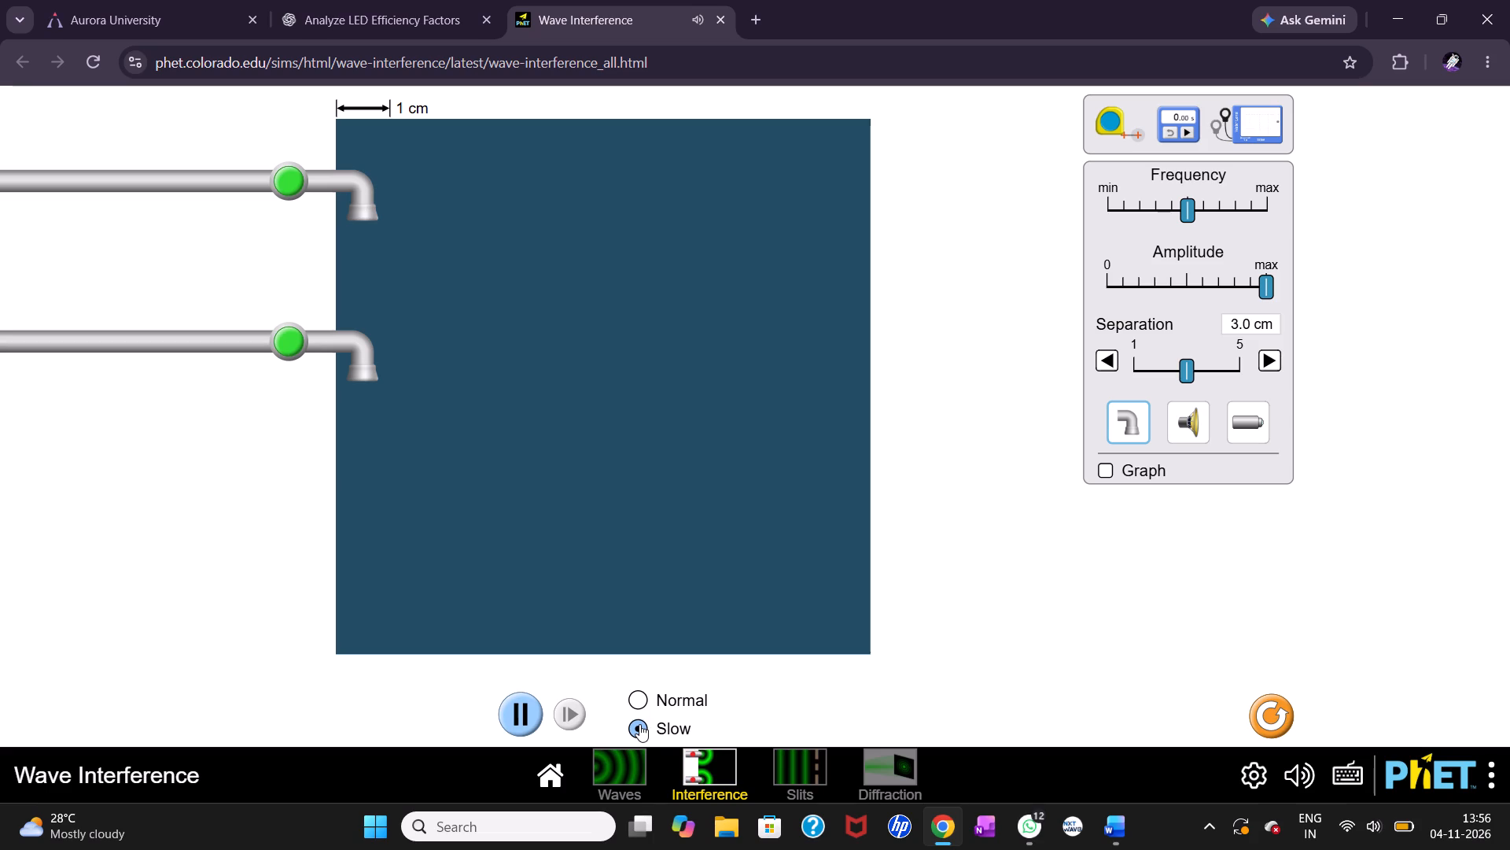
click(638, 700)
click(637, 720)
click(294, 335)
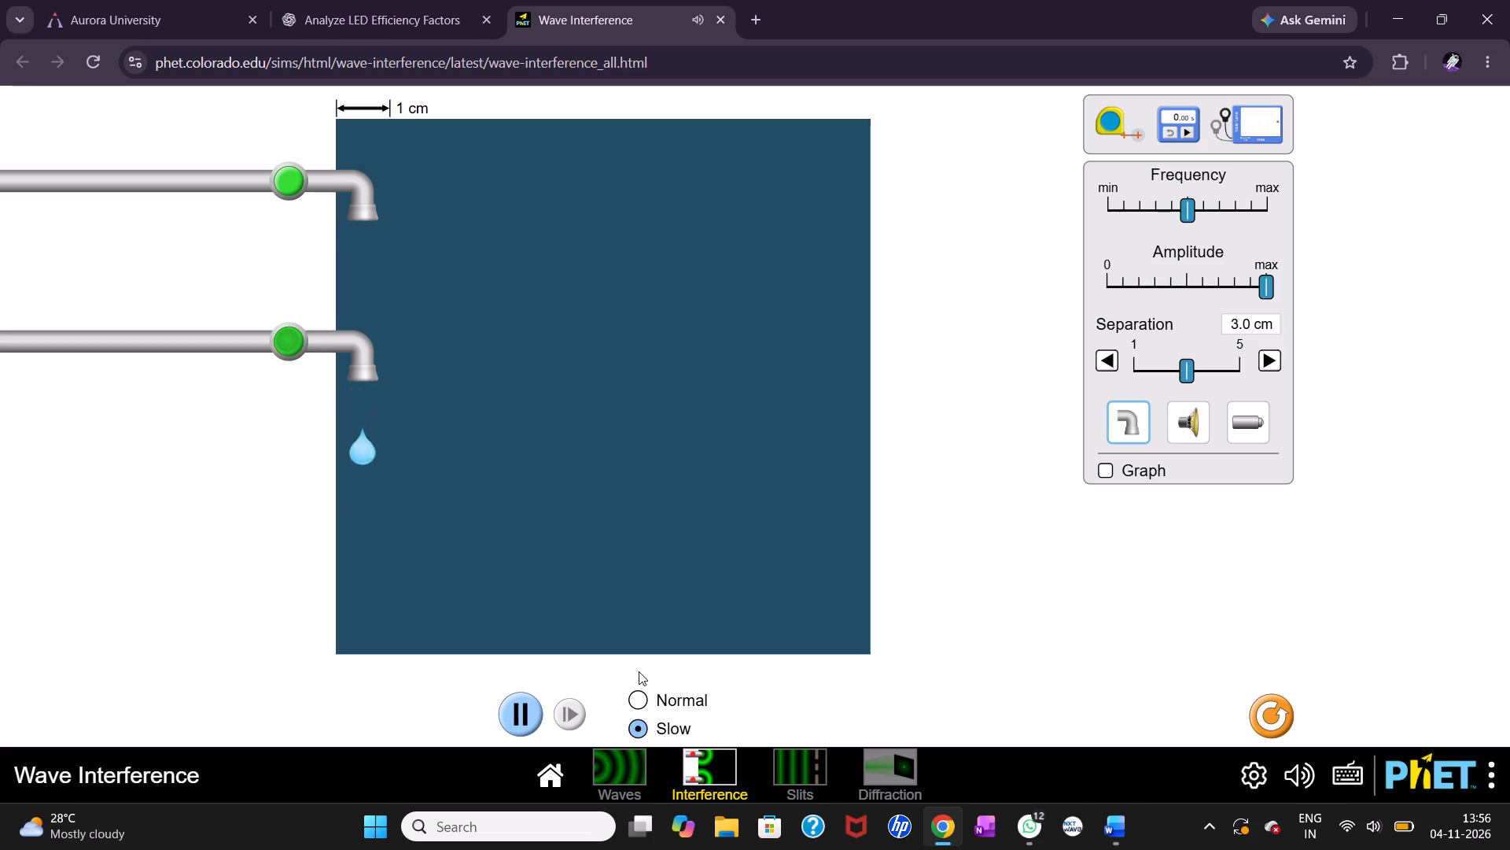
click(642, 706)
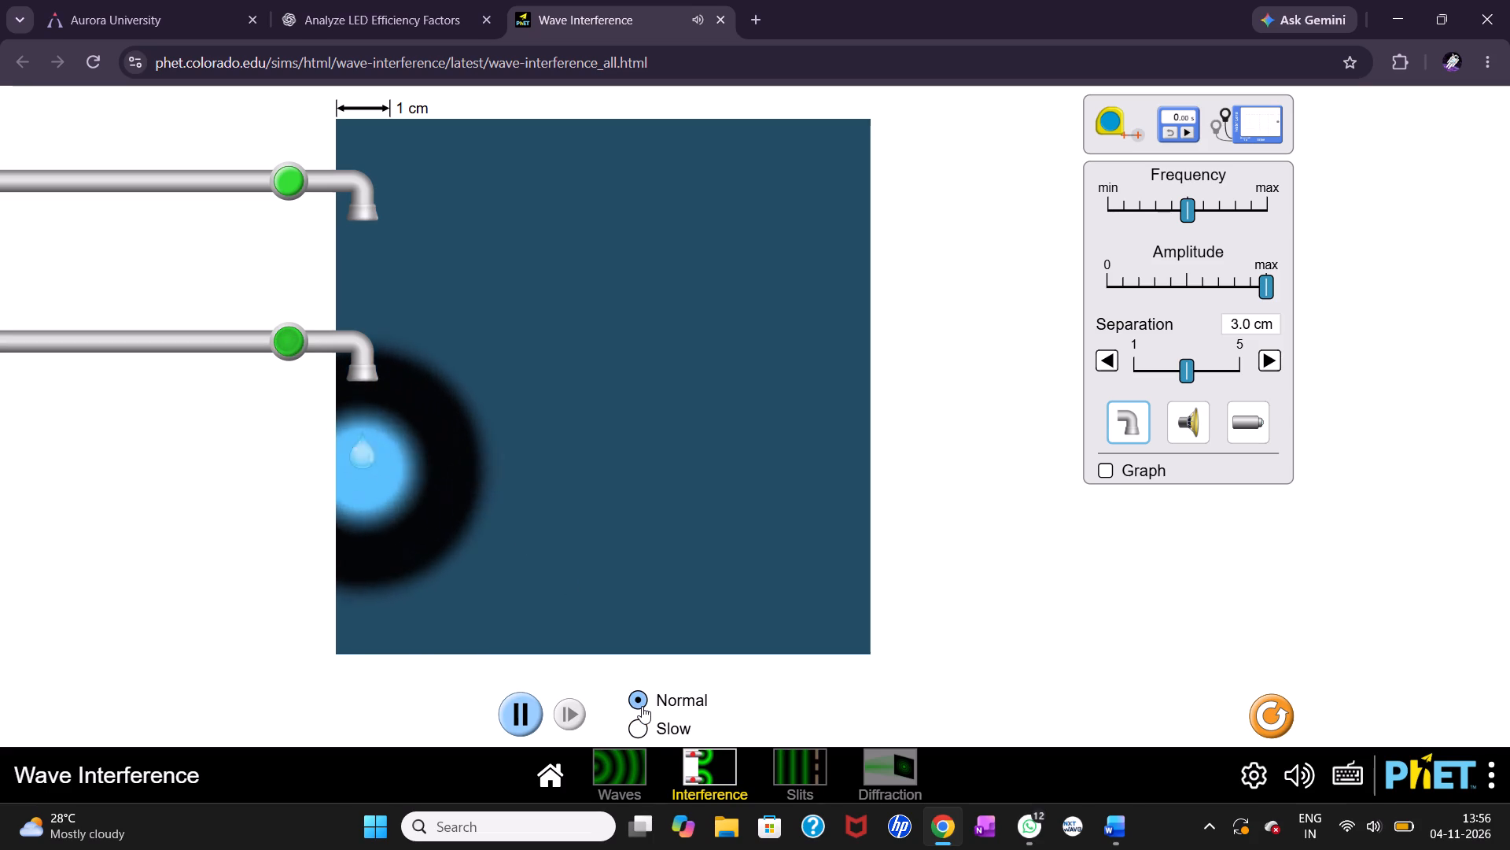
click(646, 719)
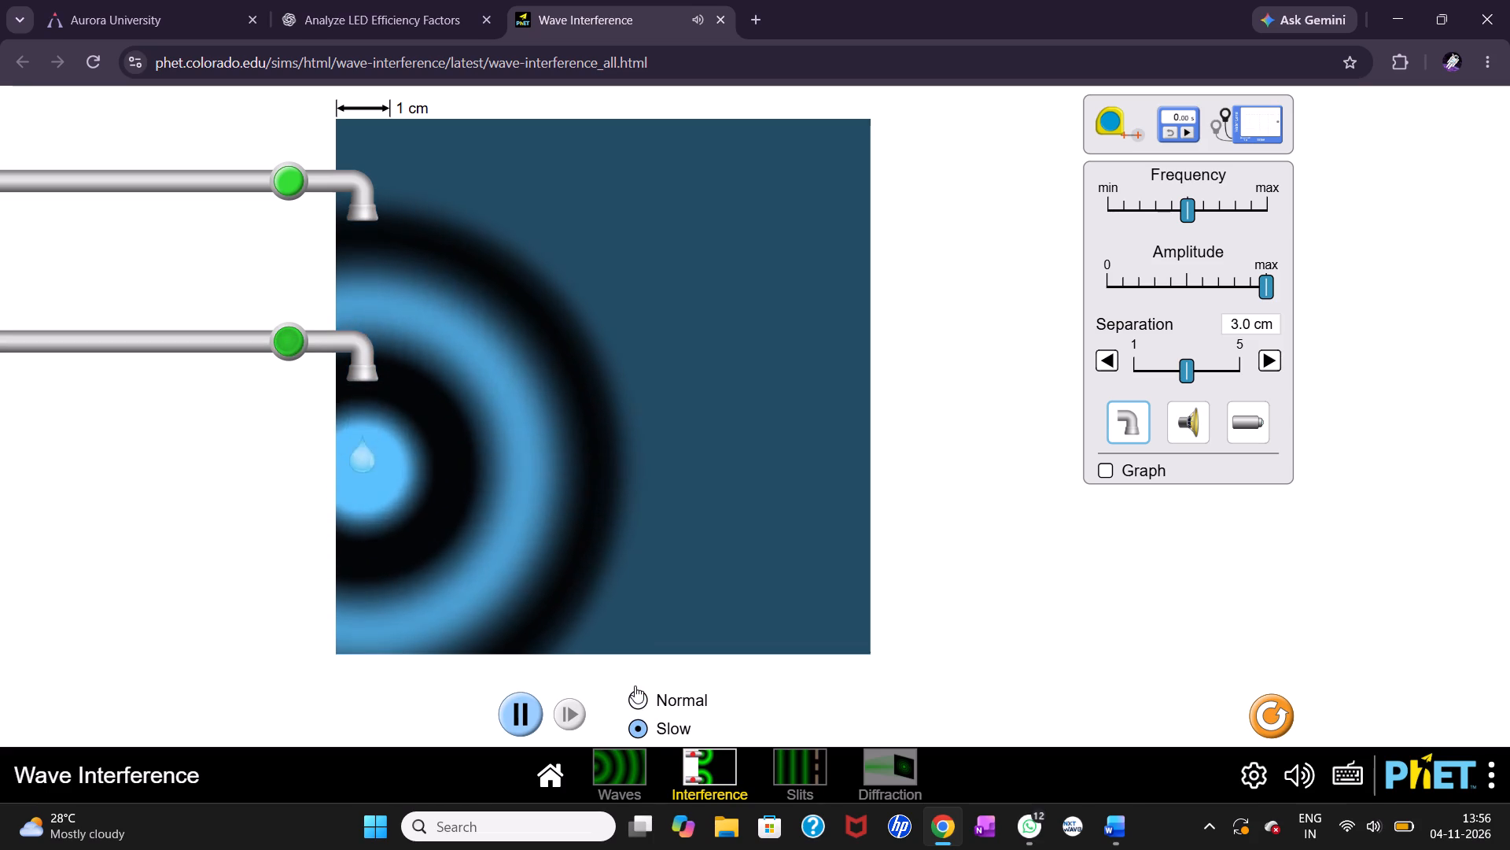
click(298, 186)
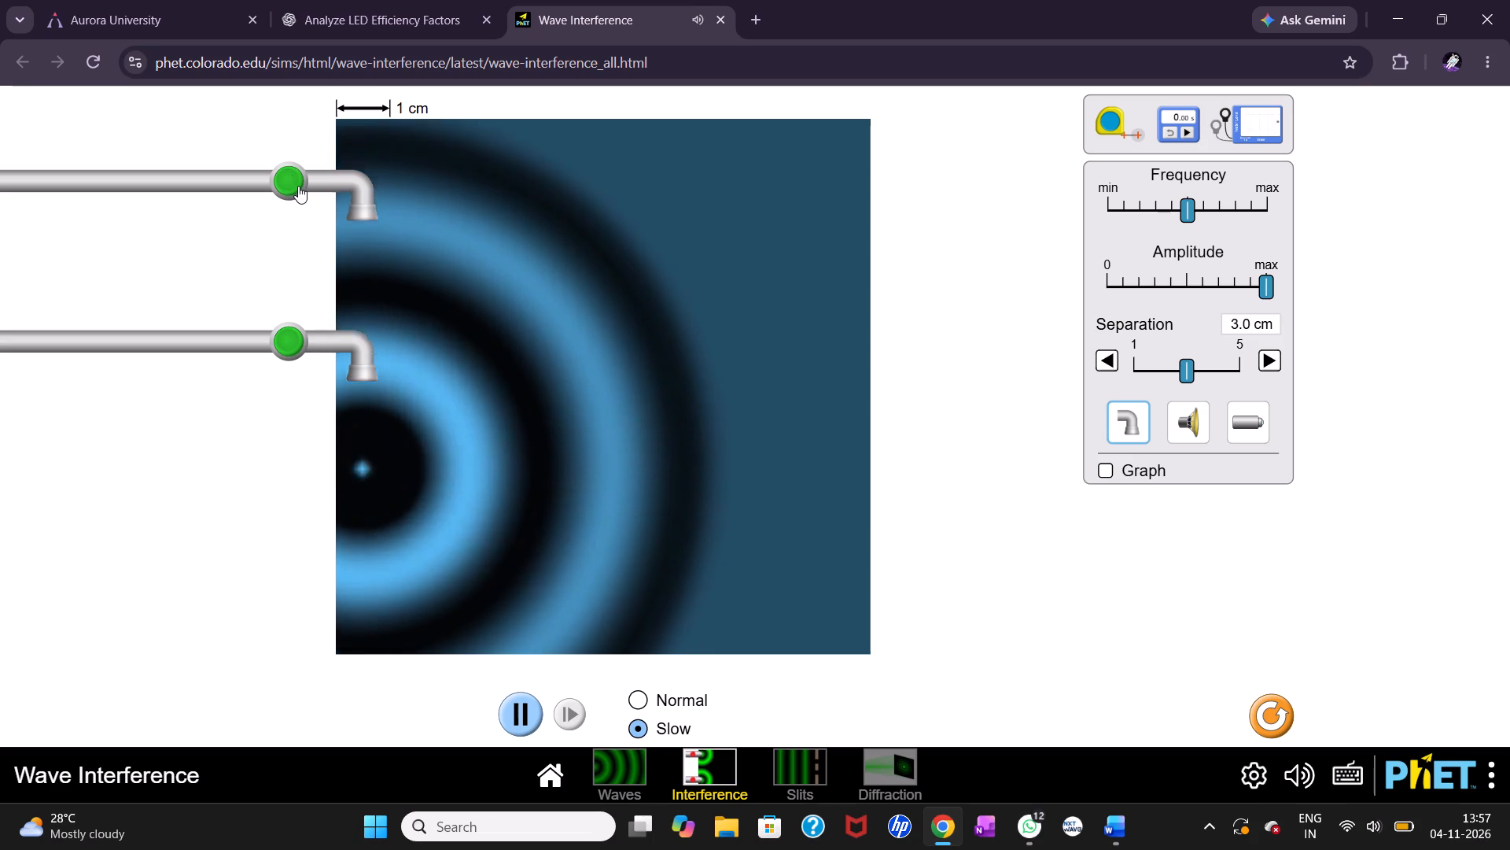
click(634, 688)
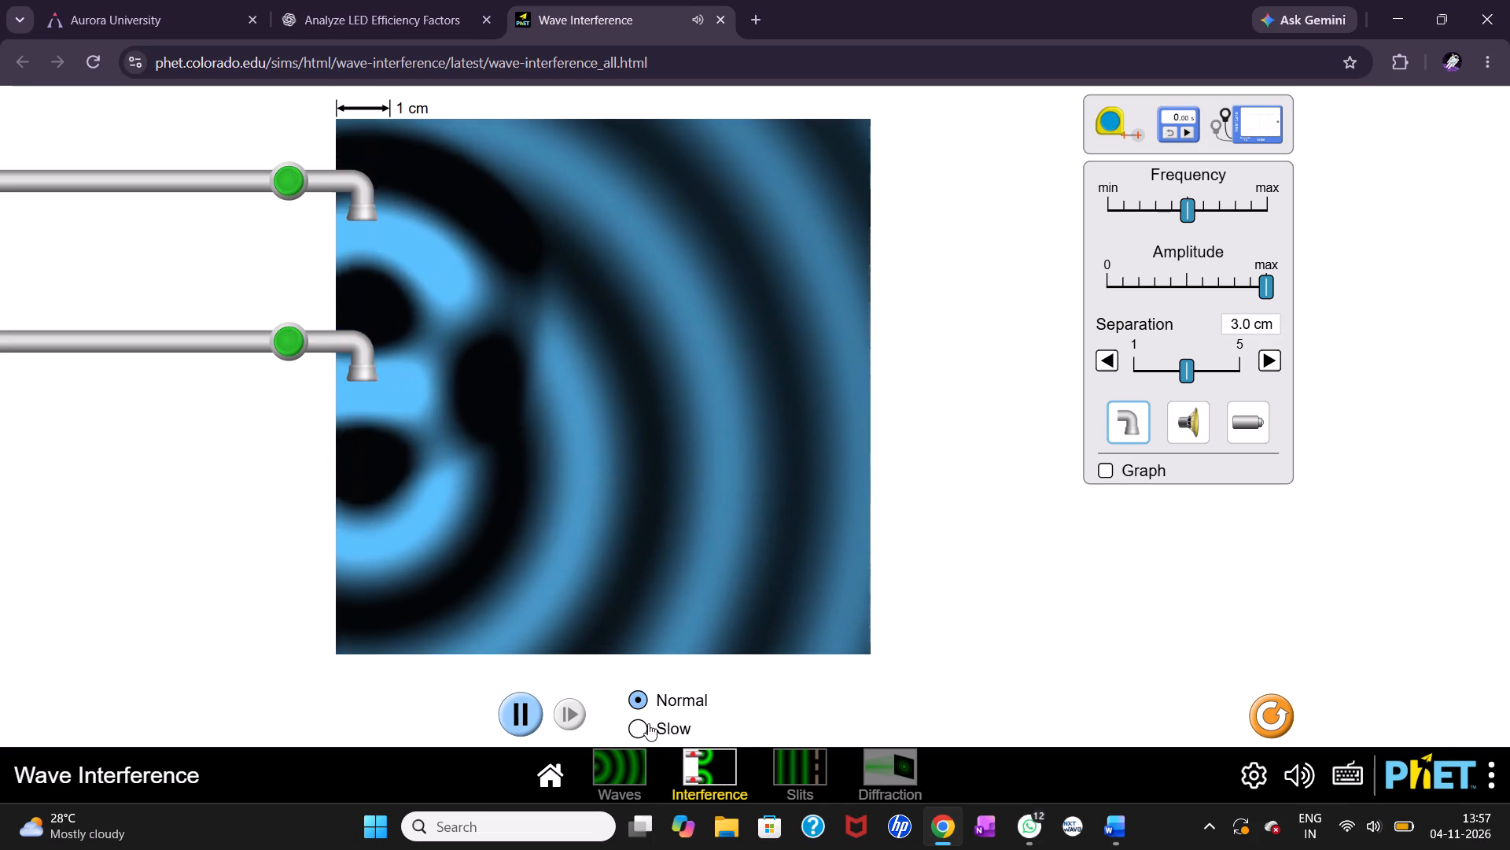
click(648, 725)
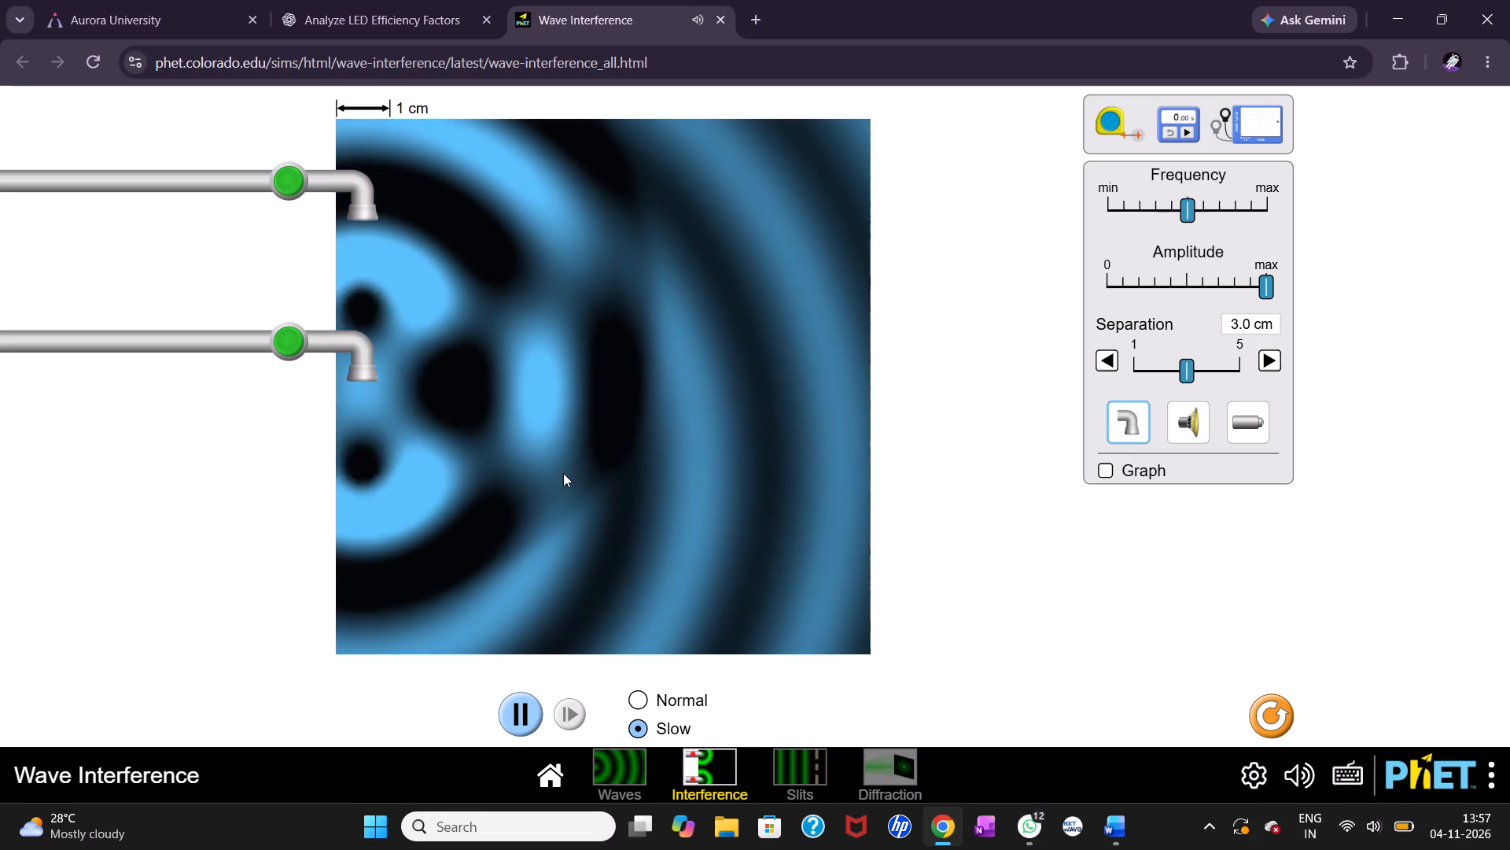
Raise the water waves' frequency to maximum and run the simulation at normal speed.
click(1243, 204)
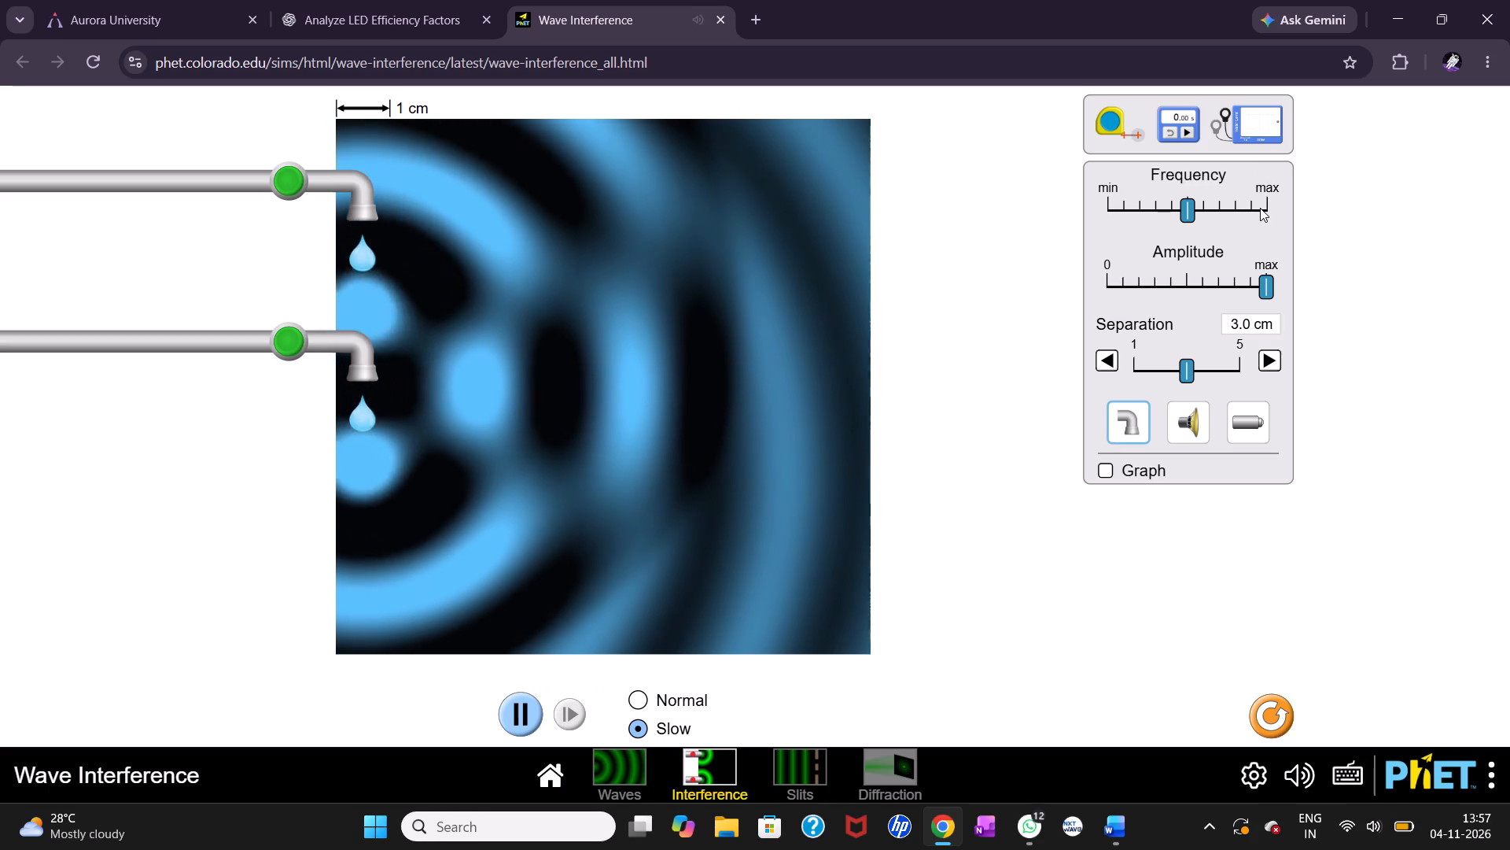
click(1260, 208)
drag(1268, 209, 1187, 213)
drag(1187, 213, 1324, 209)
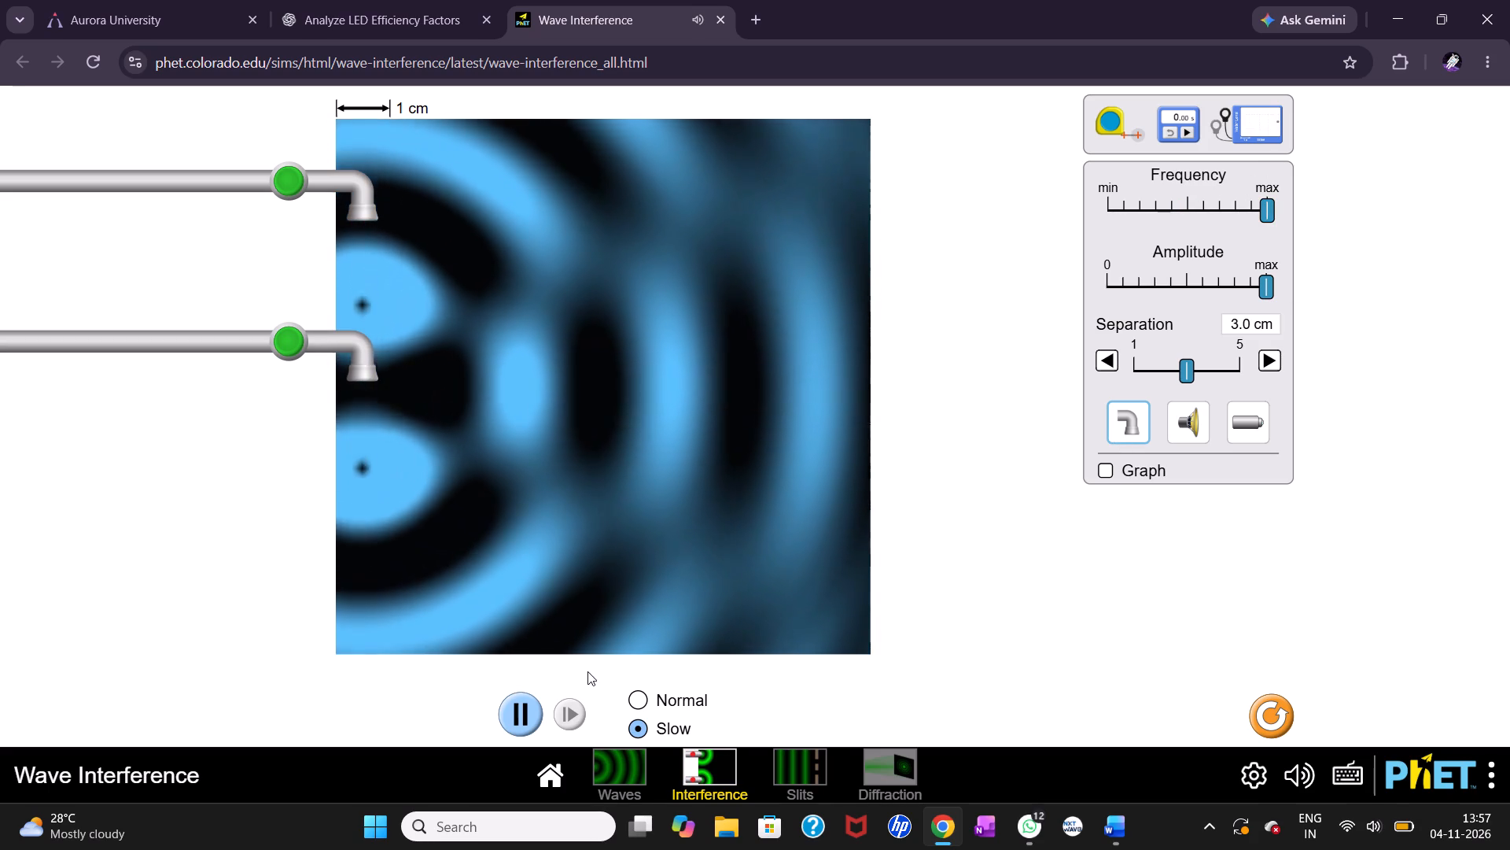
click(650, 704)
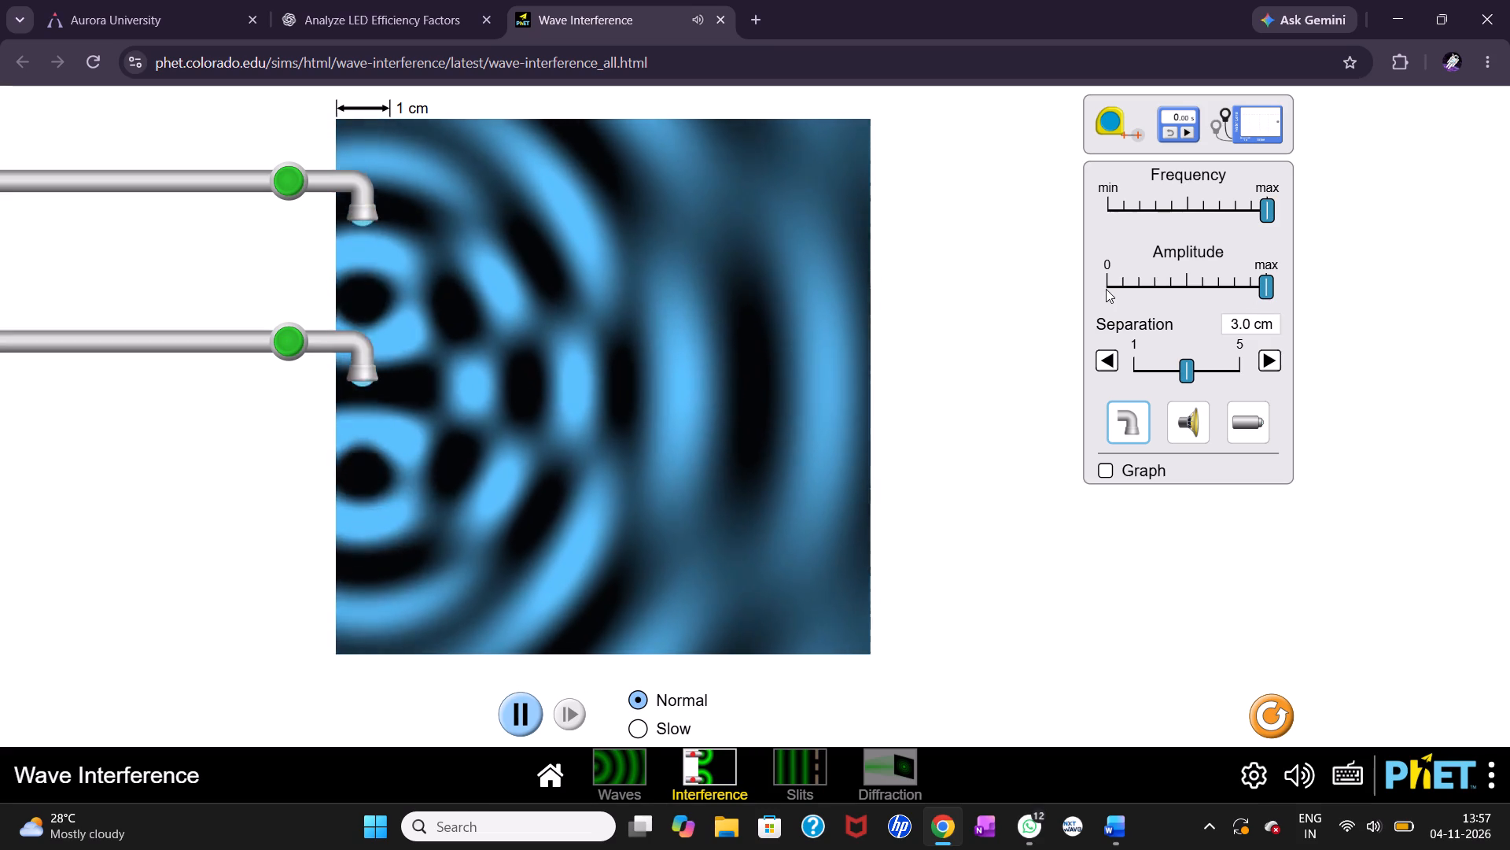
Lower the water waves' amplitude to 0.
click(1106, 289)
drag(1271, 279, 963, 333)
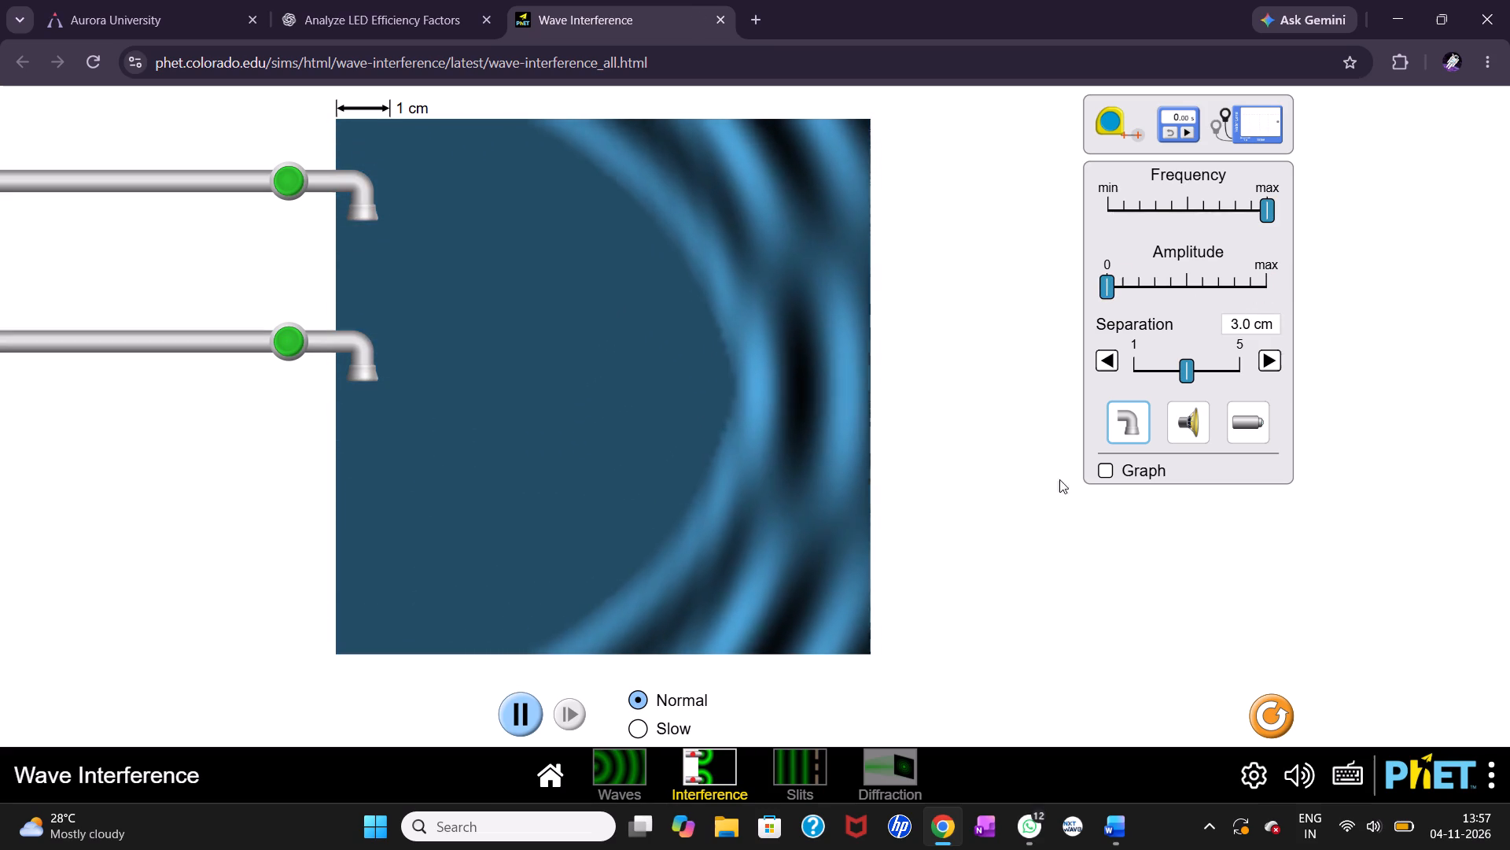
Switch the source to sound, turn on both speakers, and run the simulation at slow speed.
click(1193, 414)
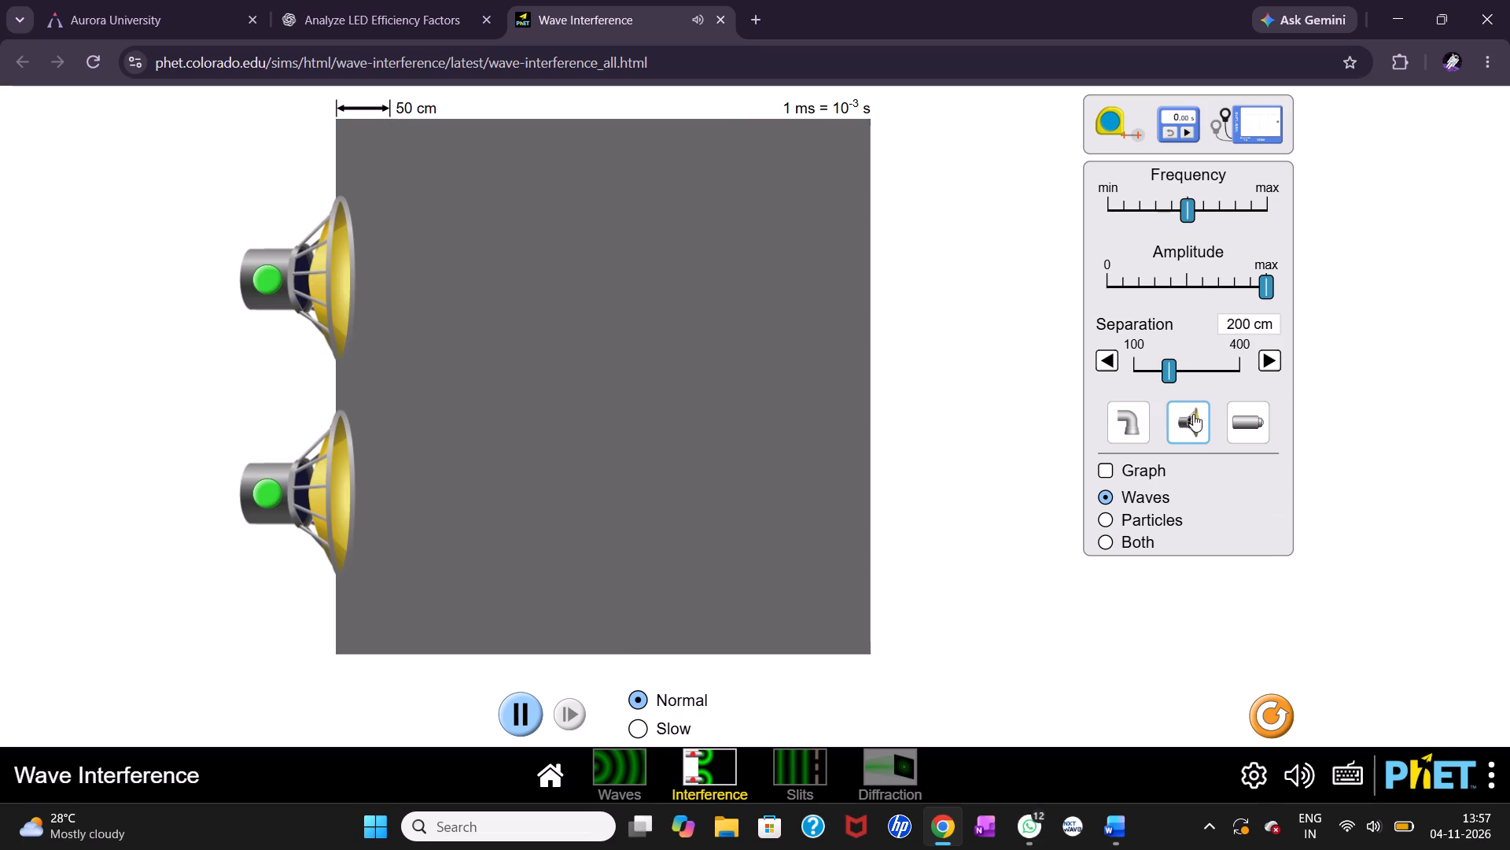
click(271, 504)
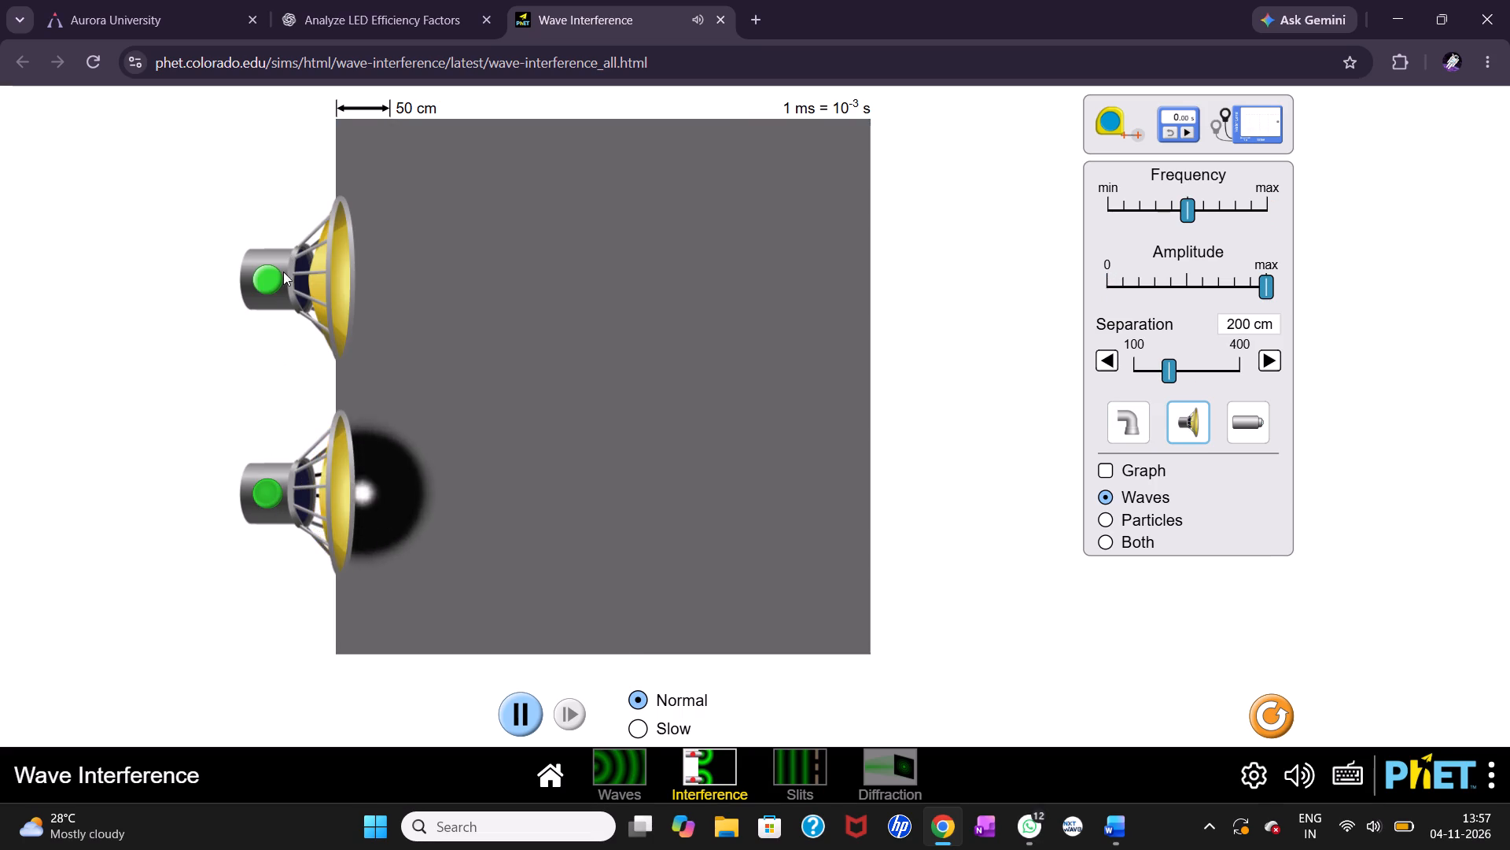
click(274, 282)
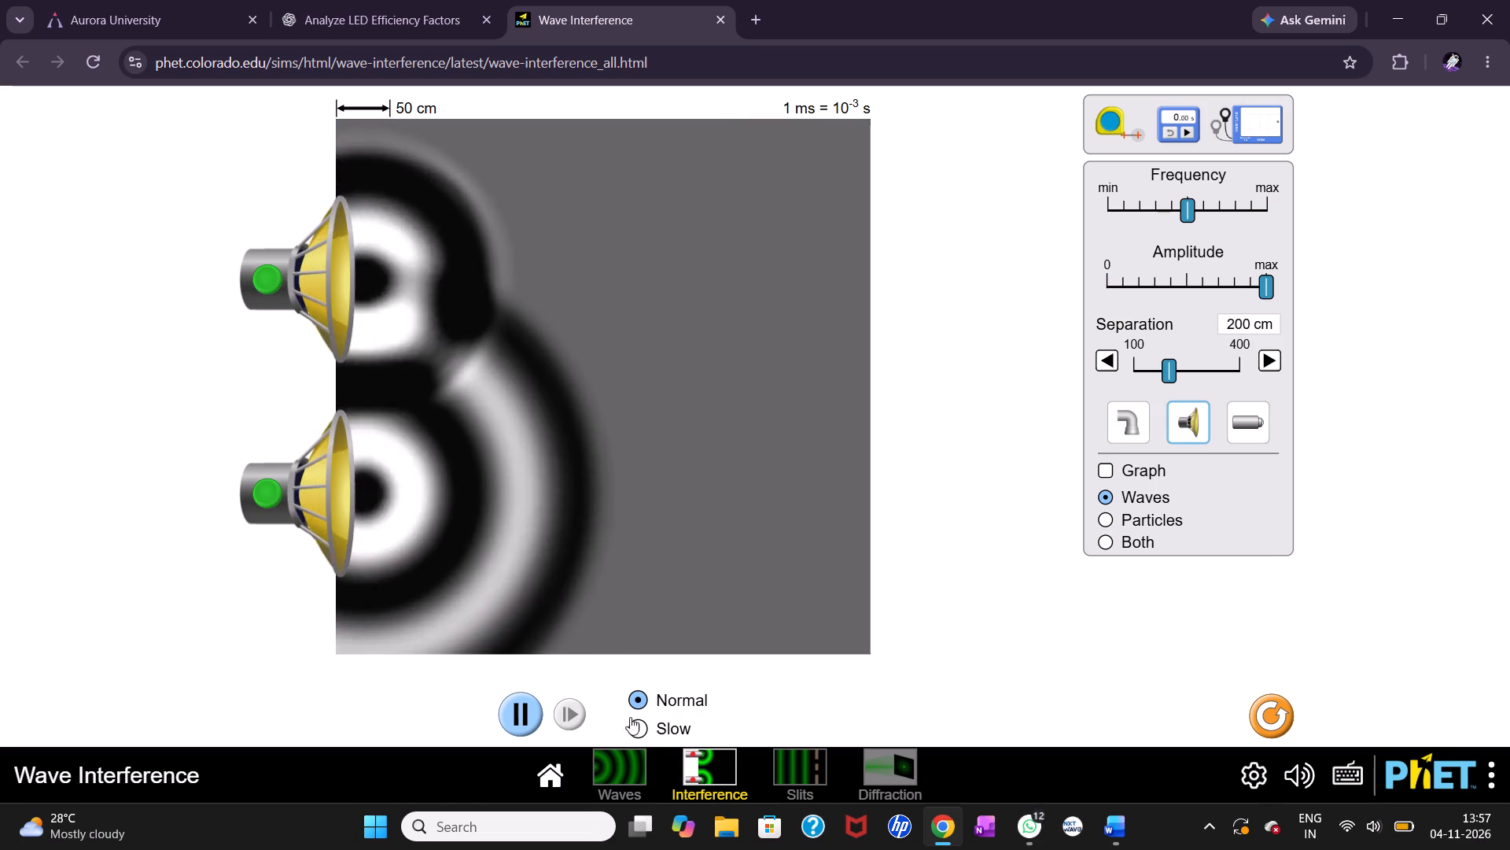
click(644, 731)
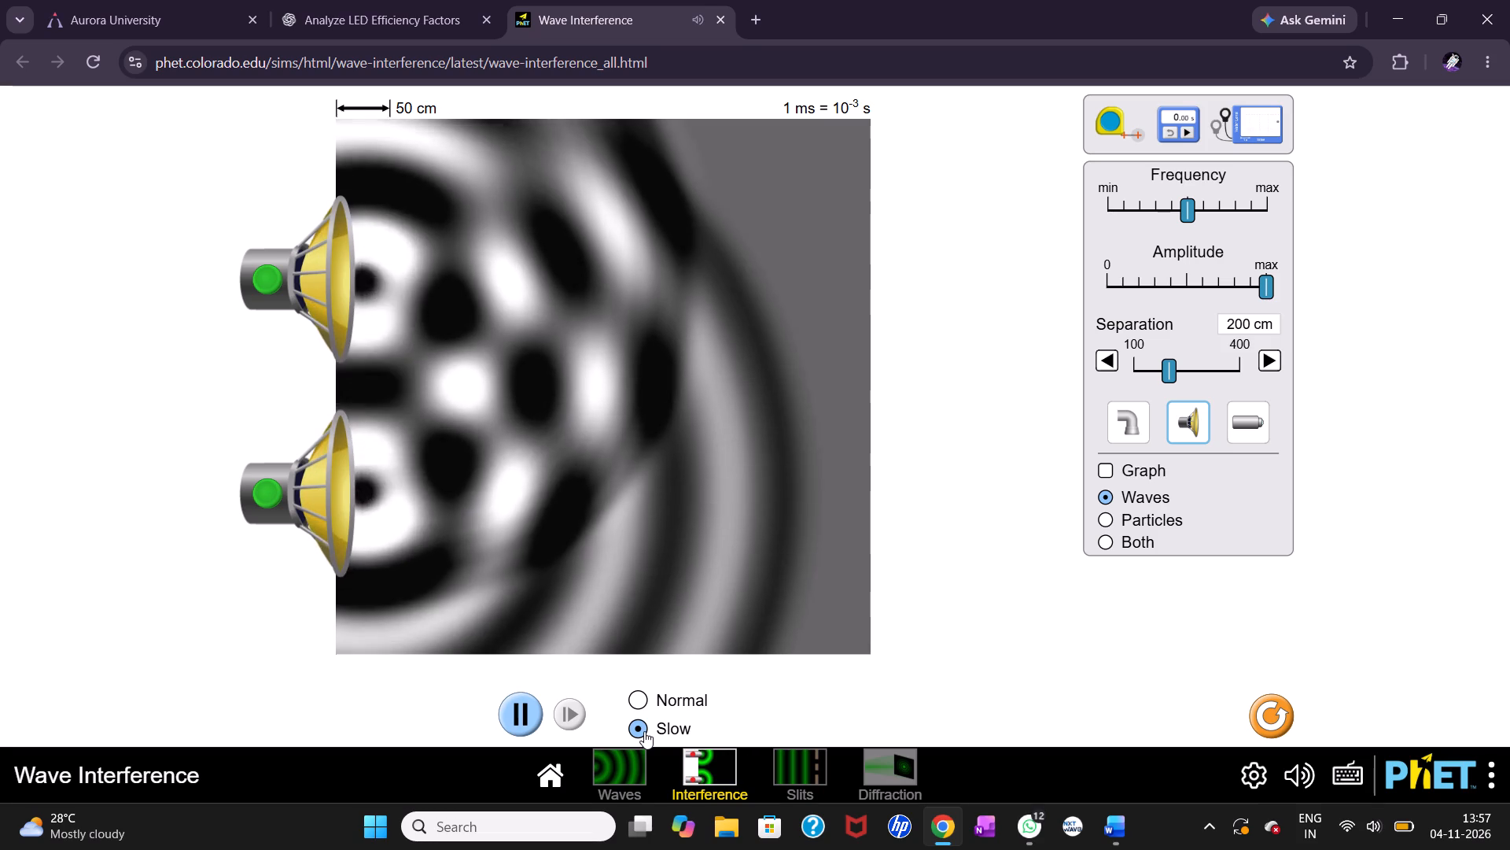
Switch the source to light, restore normal speed, and turn on both light sources.
click(1253, 401)
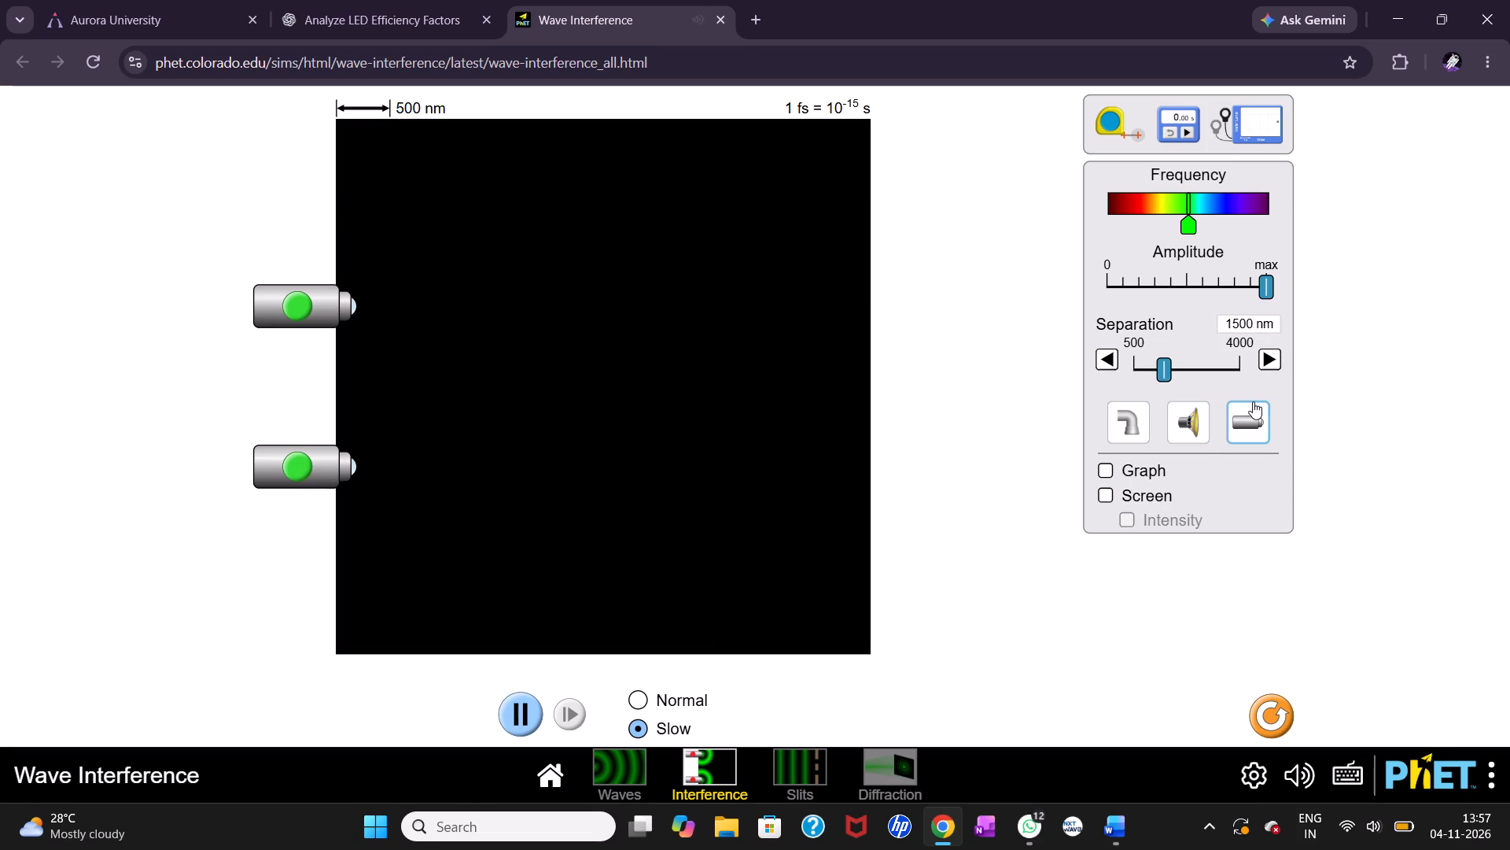
click(630, 695)
click(291, 463)
click(293, 304)
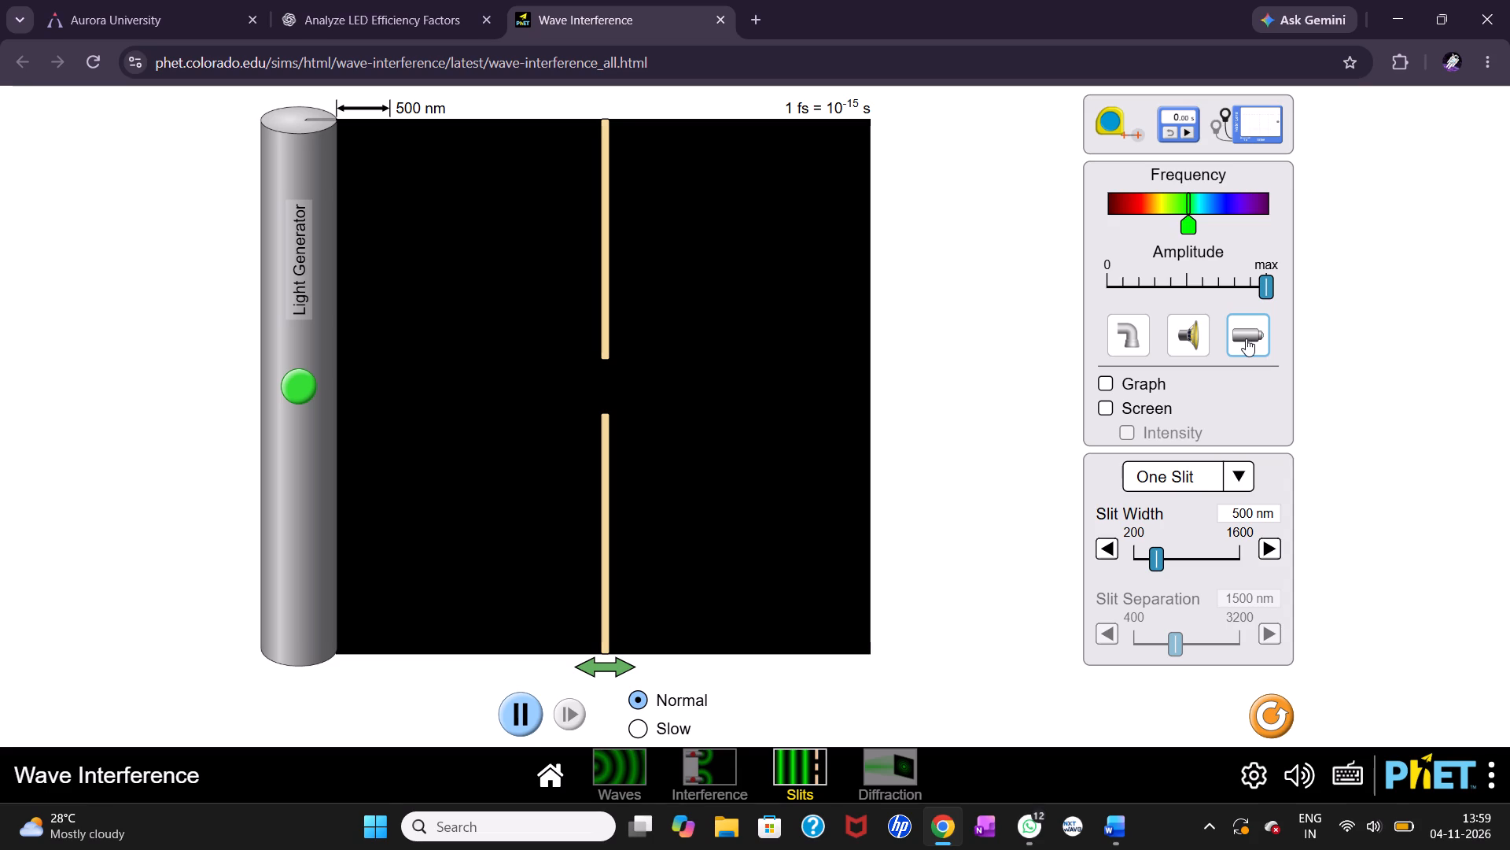
click(1103, 402)
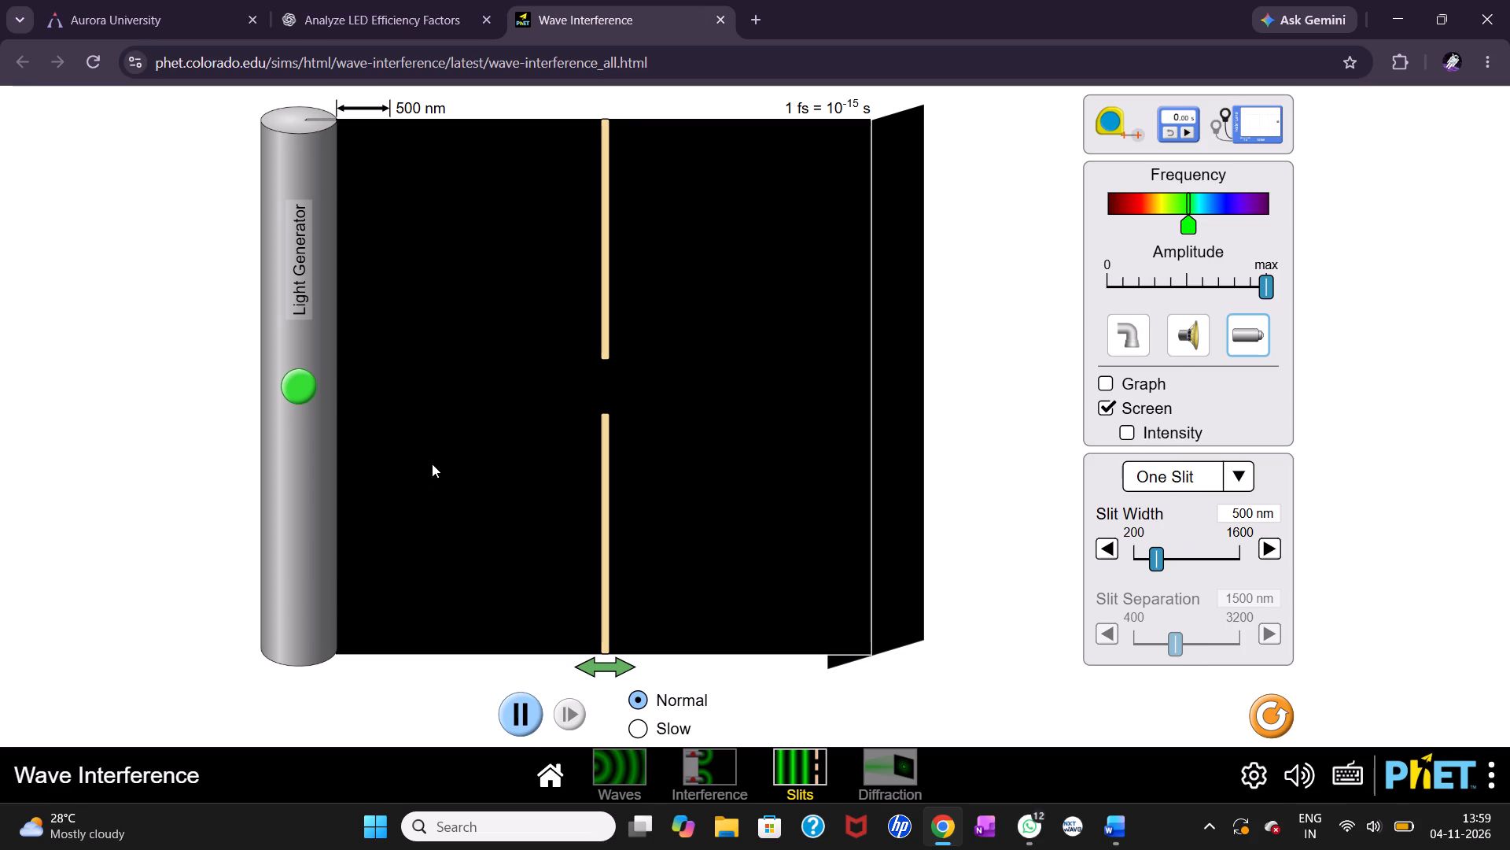
click(303, 387)
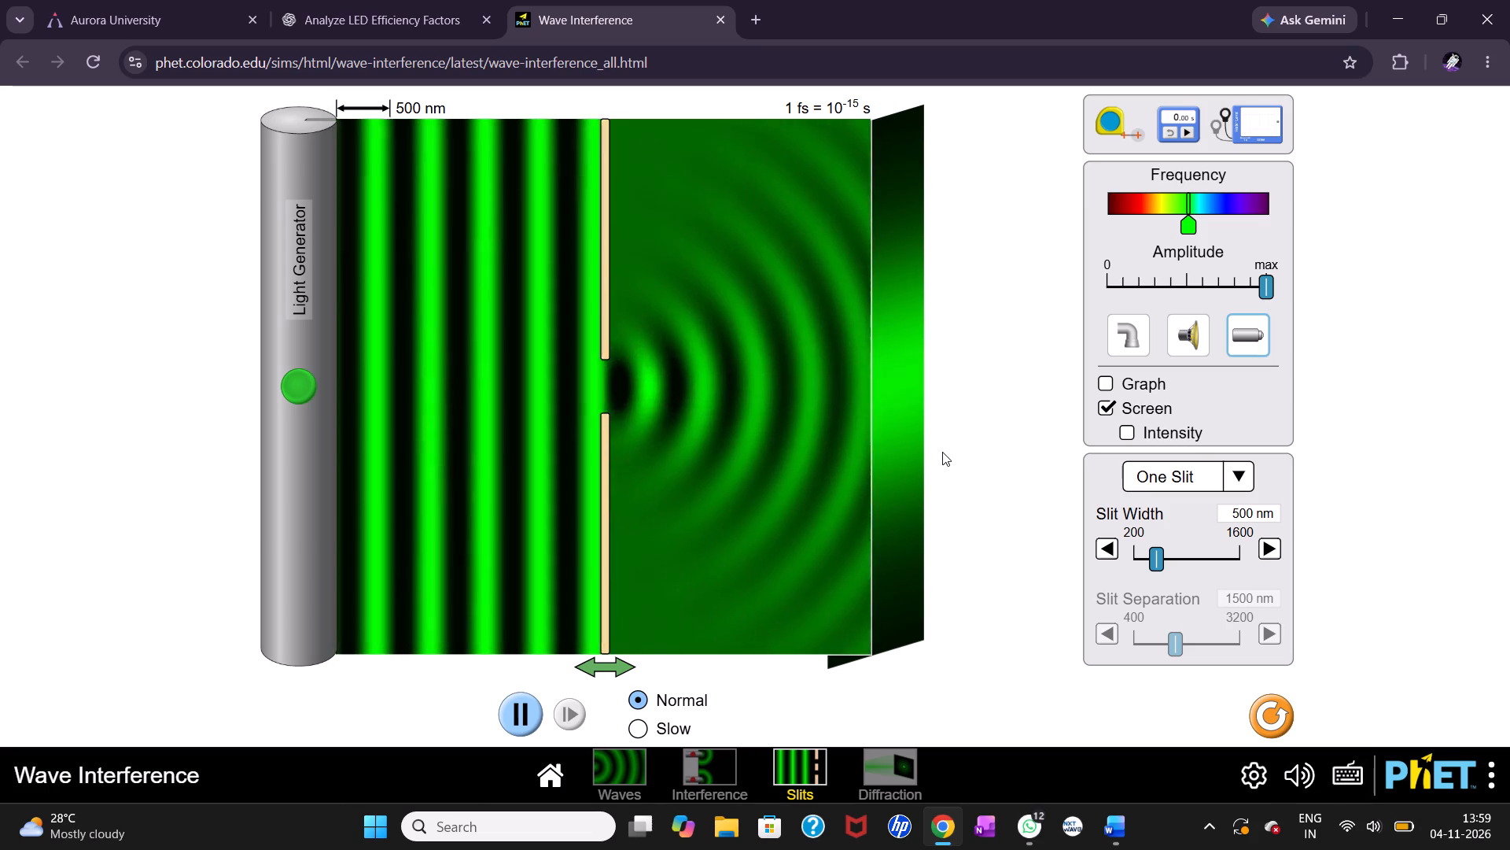
Run the one-slit light pattern at violet frequencies, and bring the frequency back to green.
drag(1272, 203, 1247, 198)
click(1247, 198)
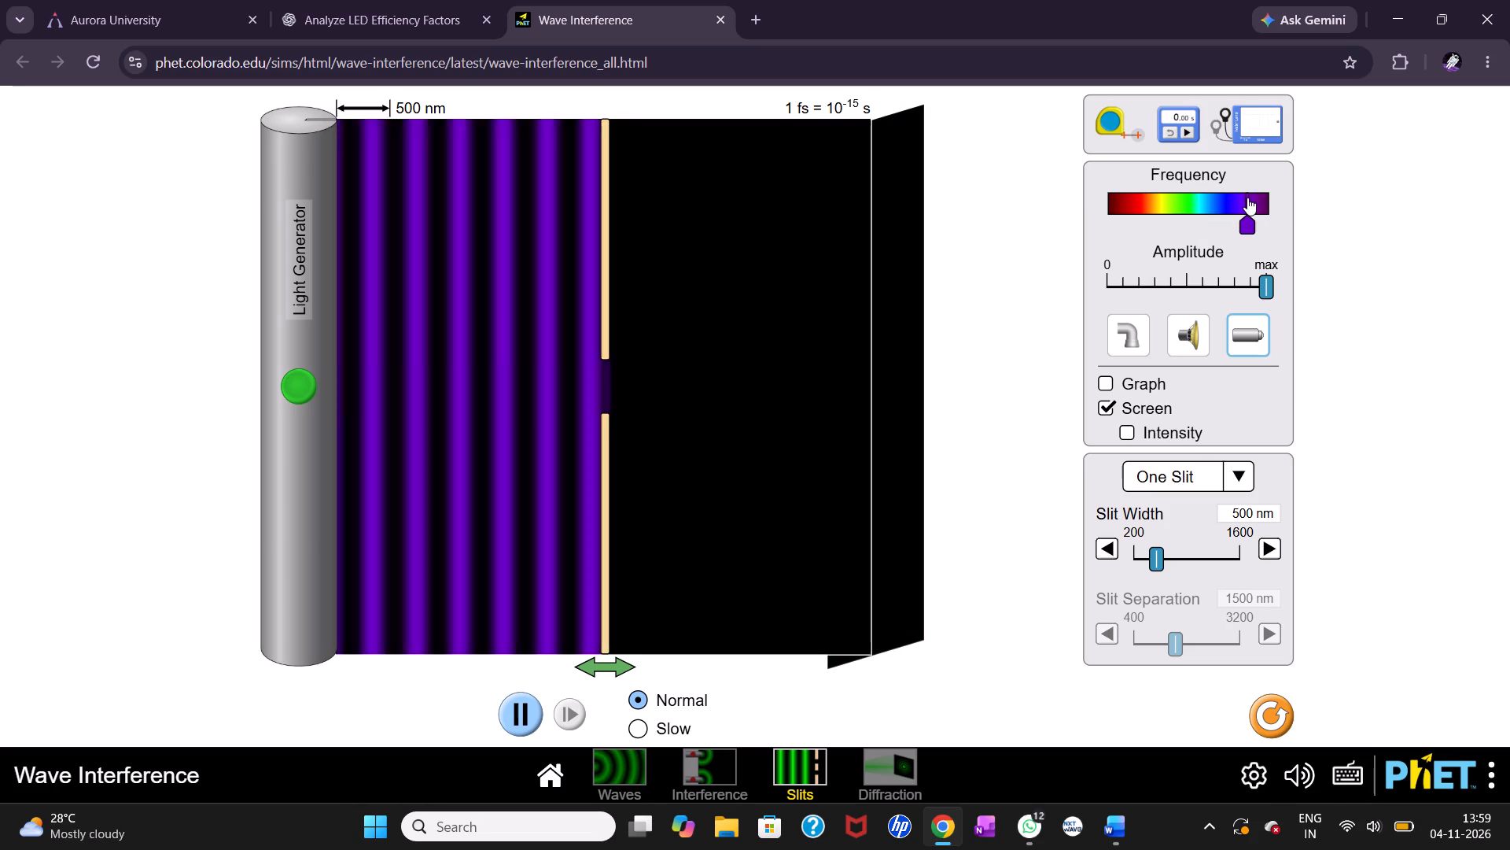
click(1263, 201)
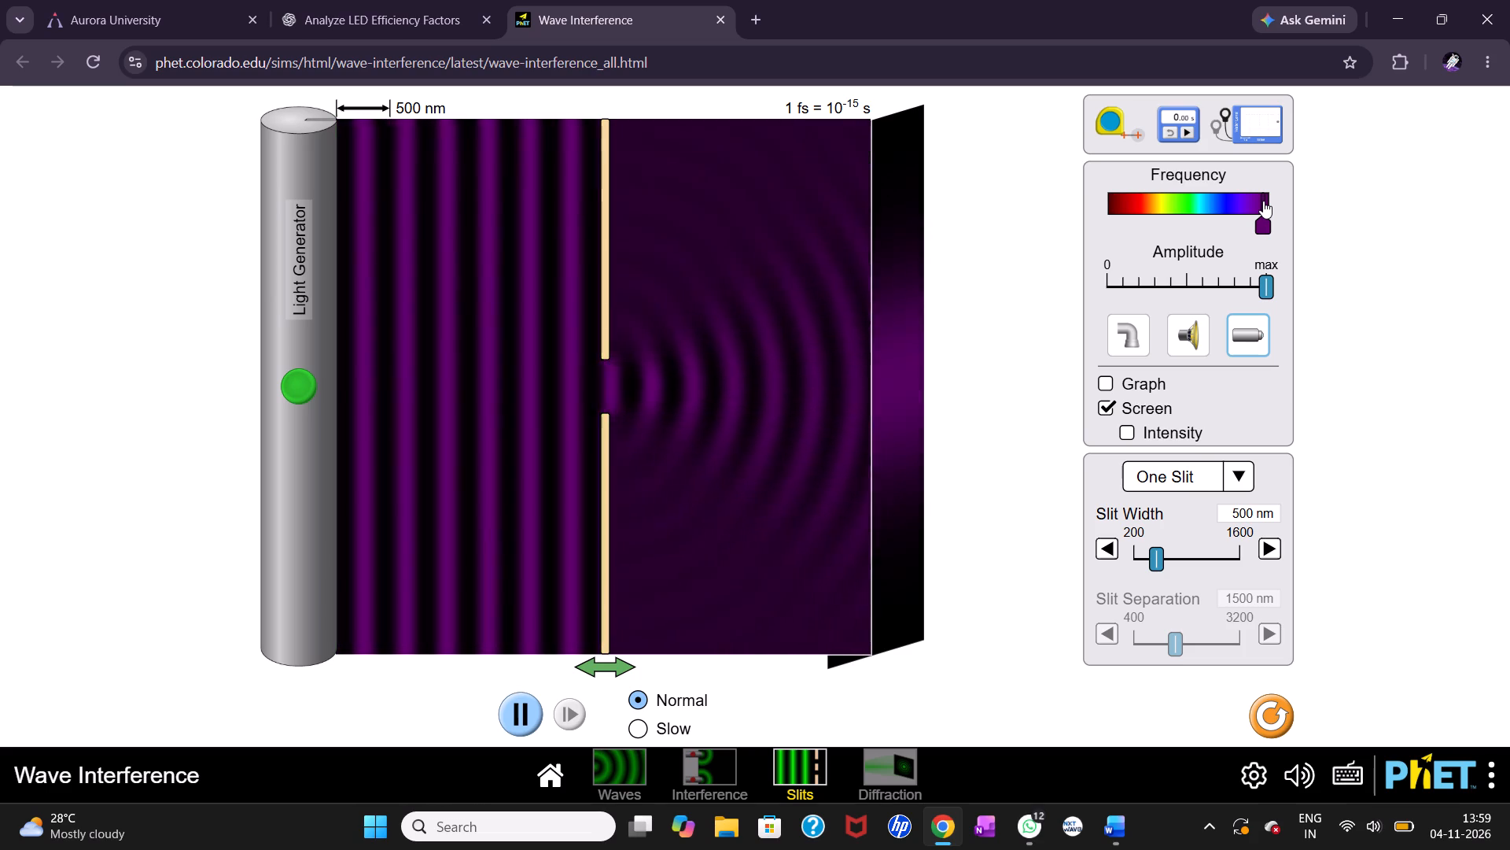
click(1182, 209)
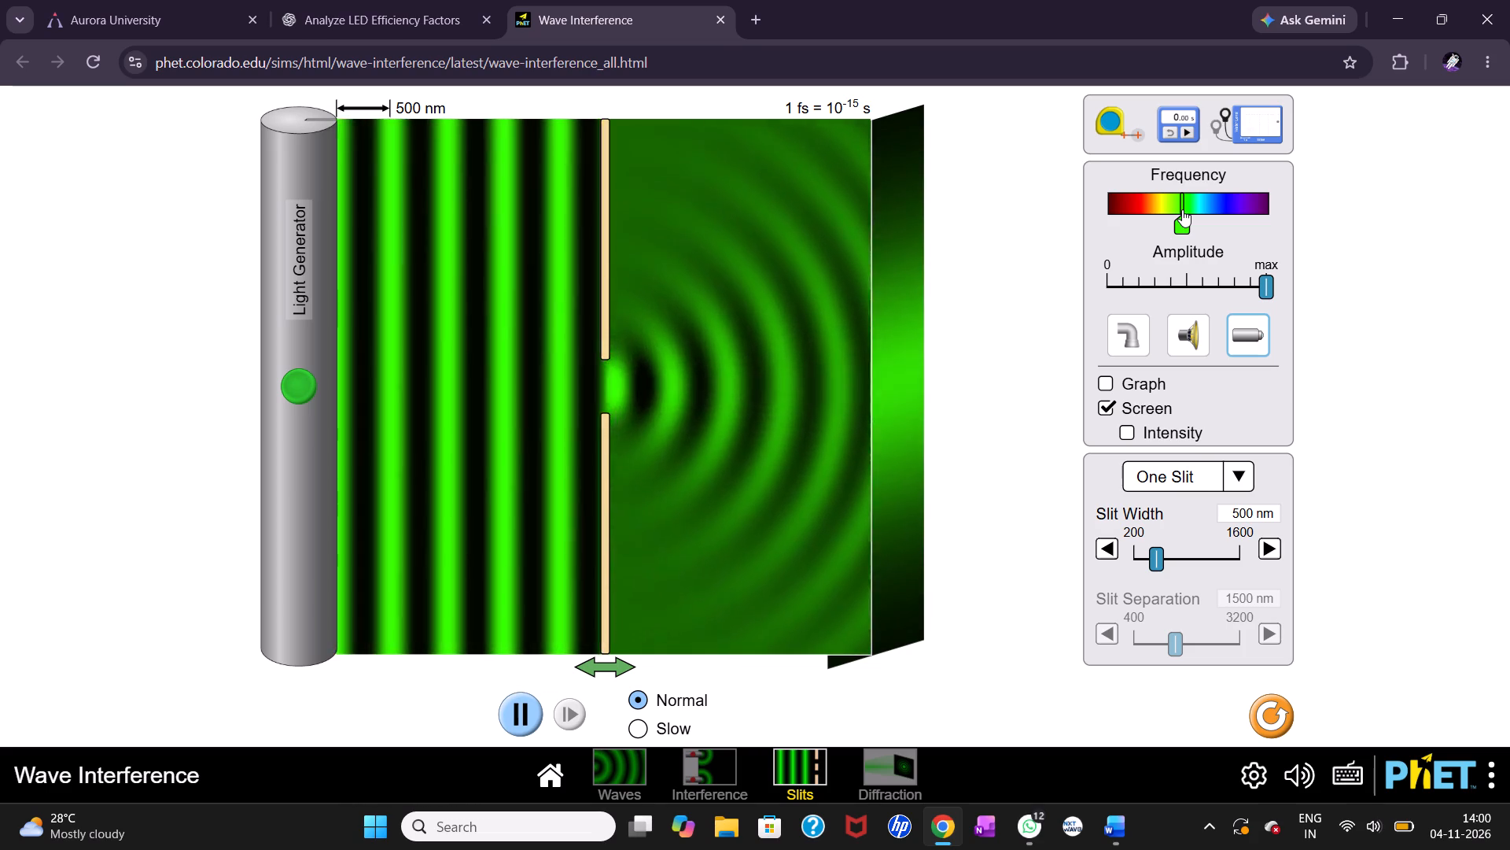
Run the green light with No Barrier, followed by Two Slits, to compare the patterns on the screen.
click(1237, 468)
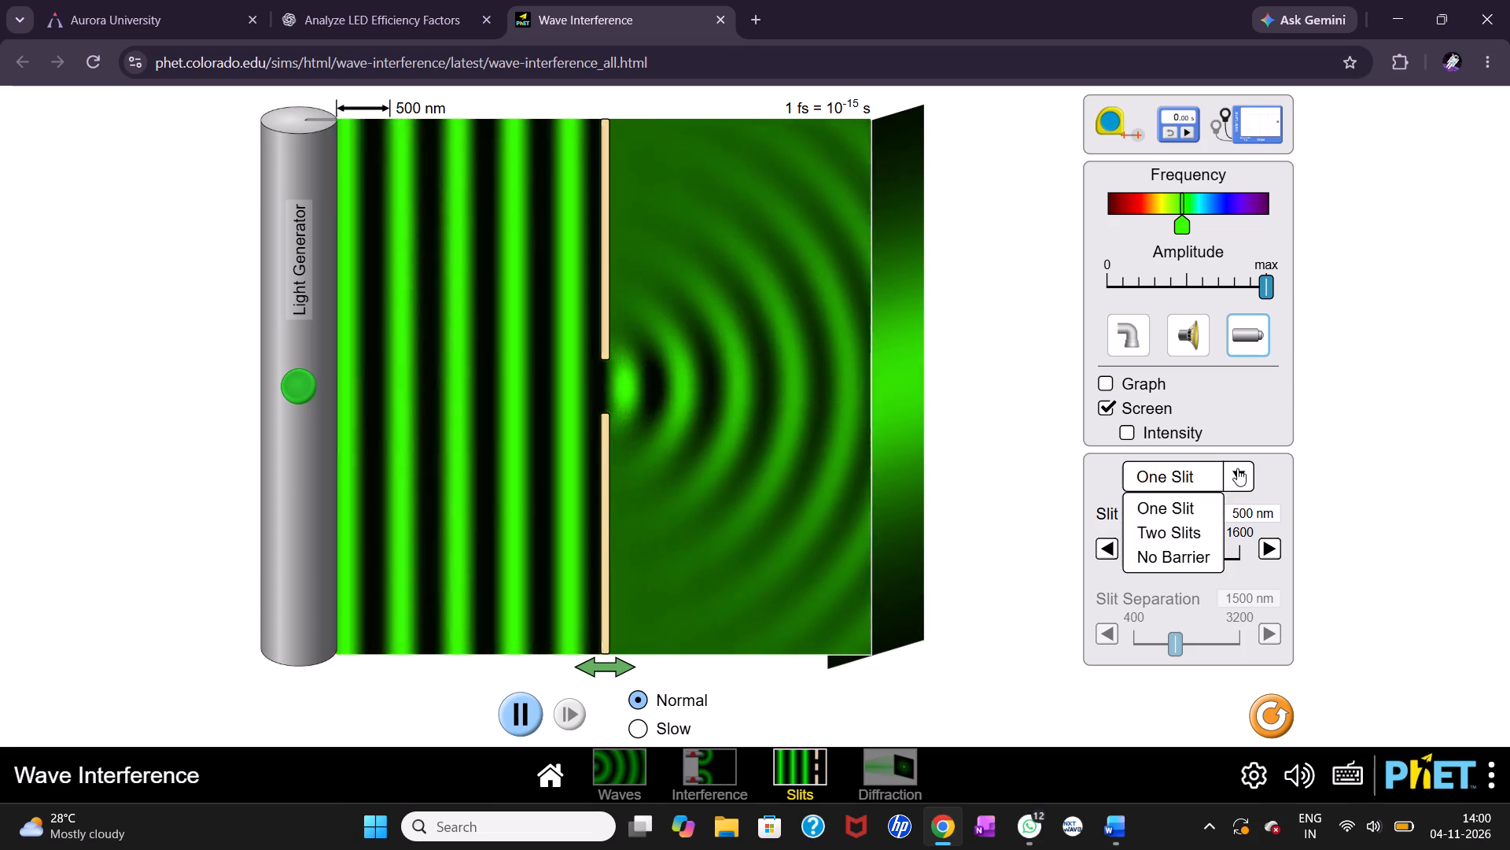
click(1170, 561)
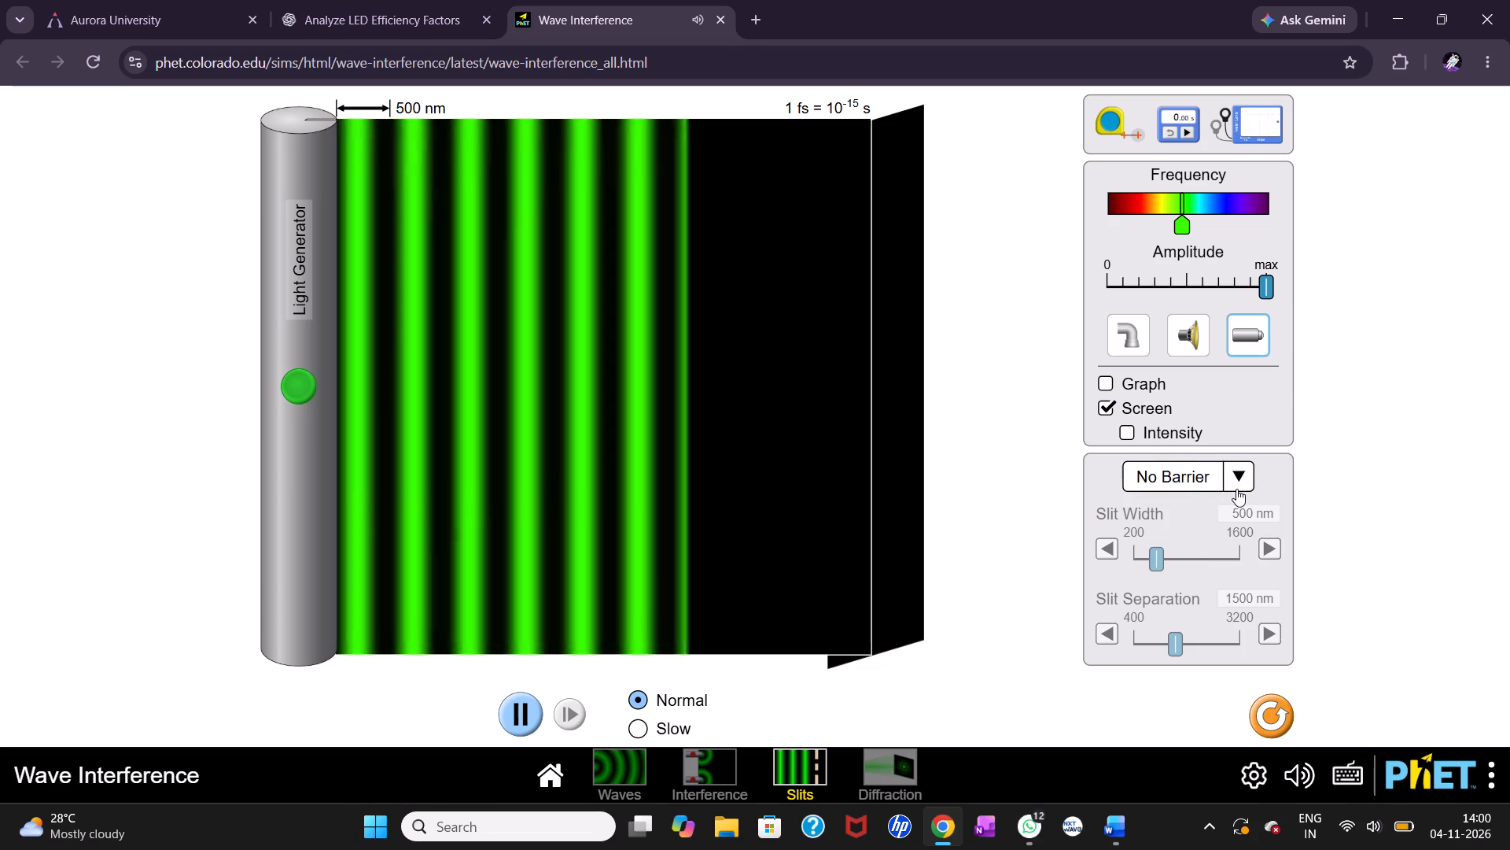
click(1236, 489)
click(1188, 541)
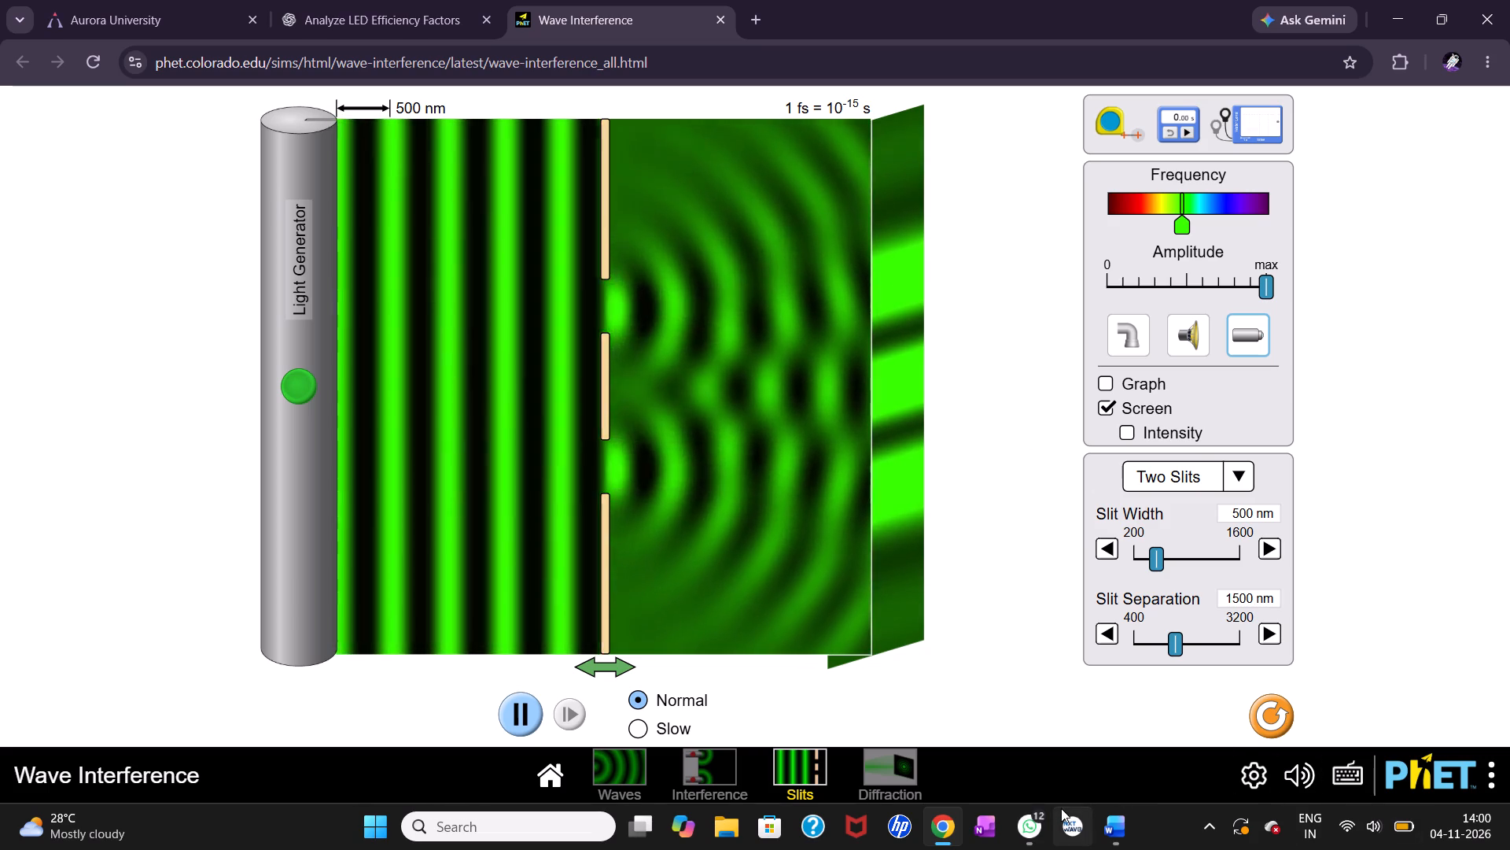
Switch to the M7 Youngs Double Slit Lab document in Word and select the simulation link line above the Procedure section.
click(1105, 838)
click(1046, 725)
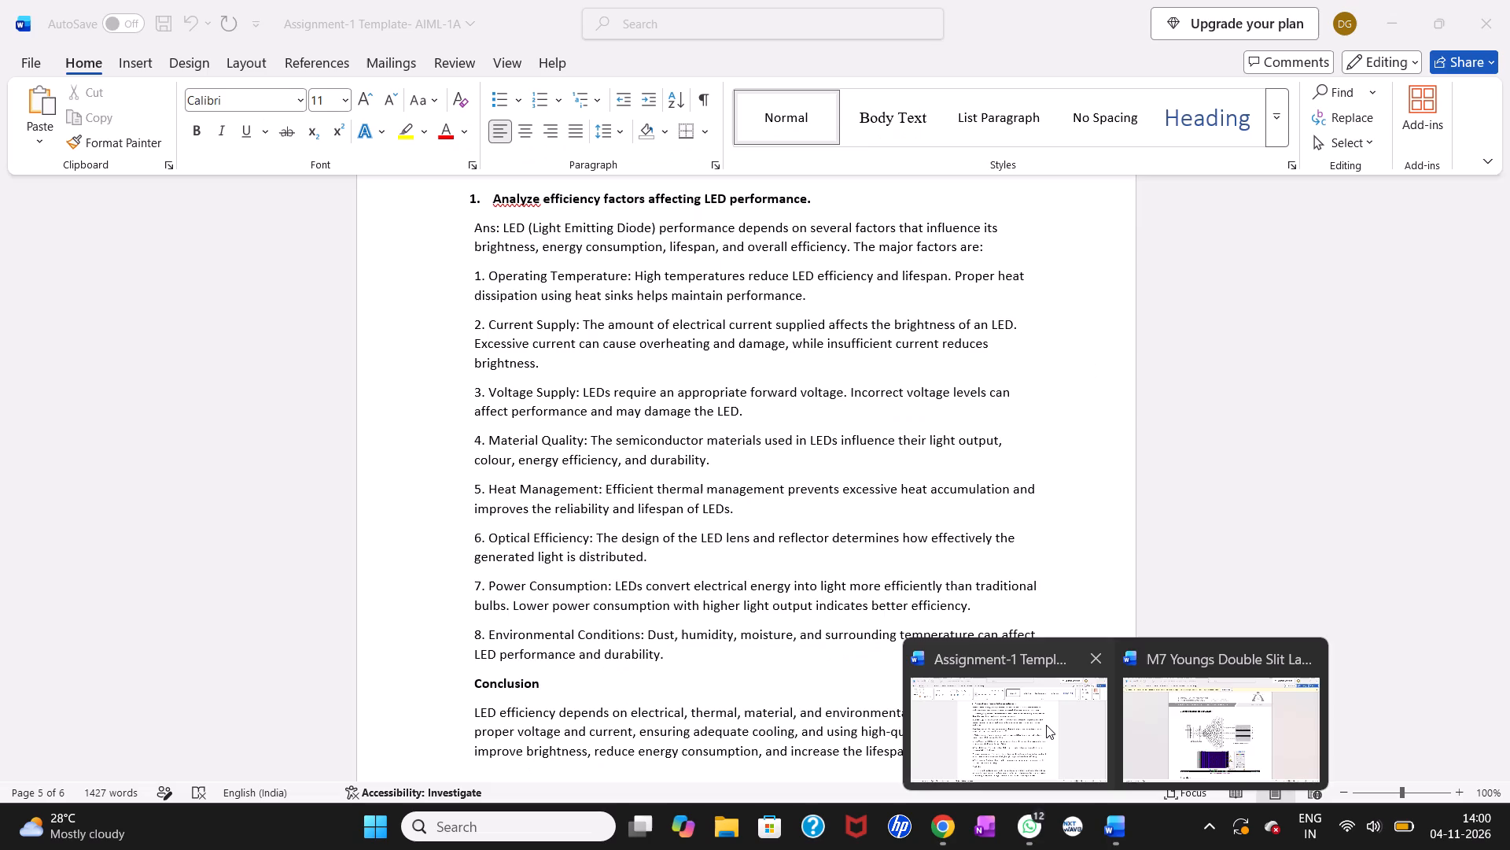
click(1102, 832)
click(1202, 761)
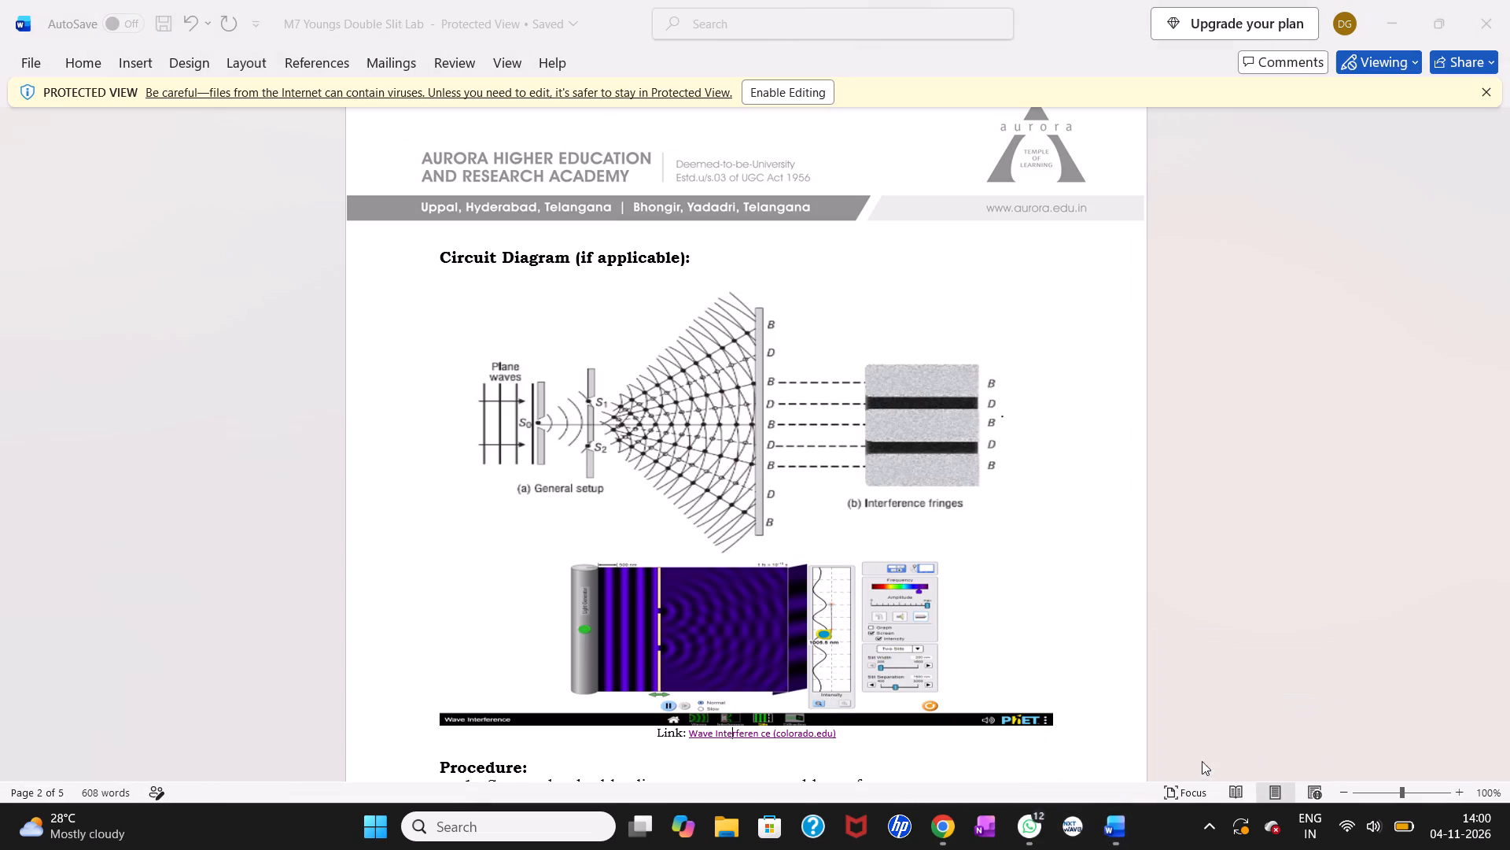
scroll(1043, 770, down, 1)
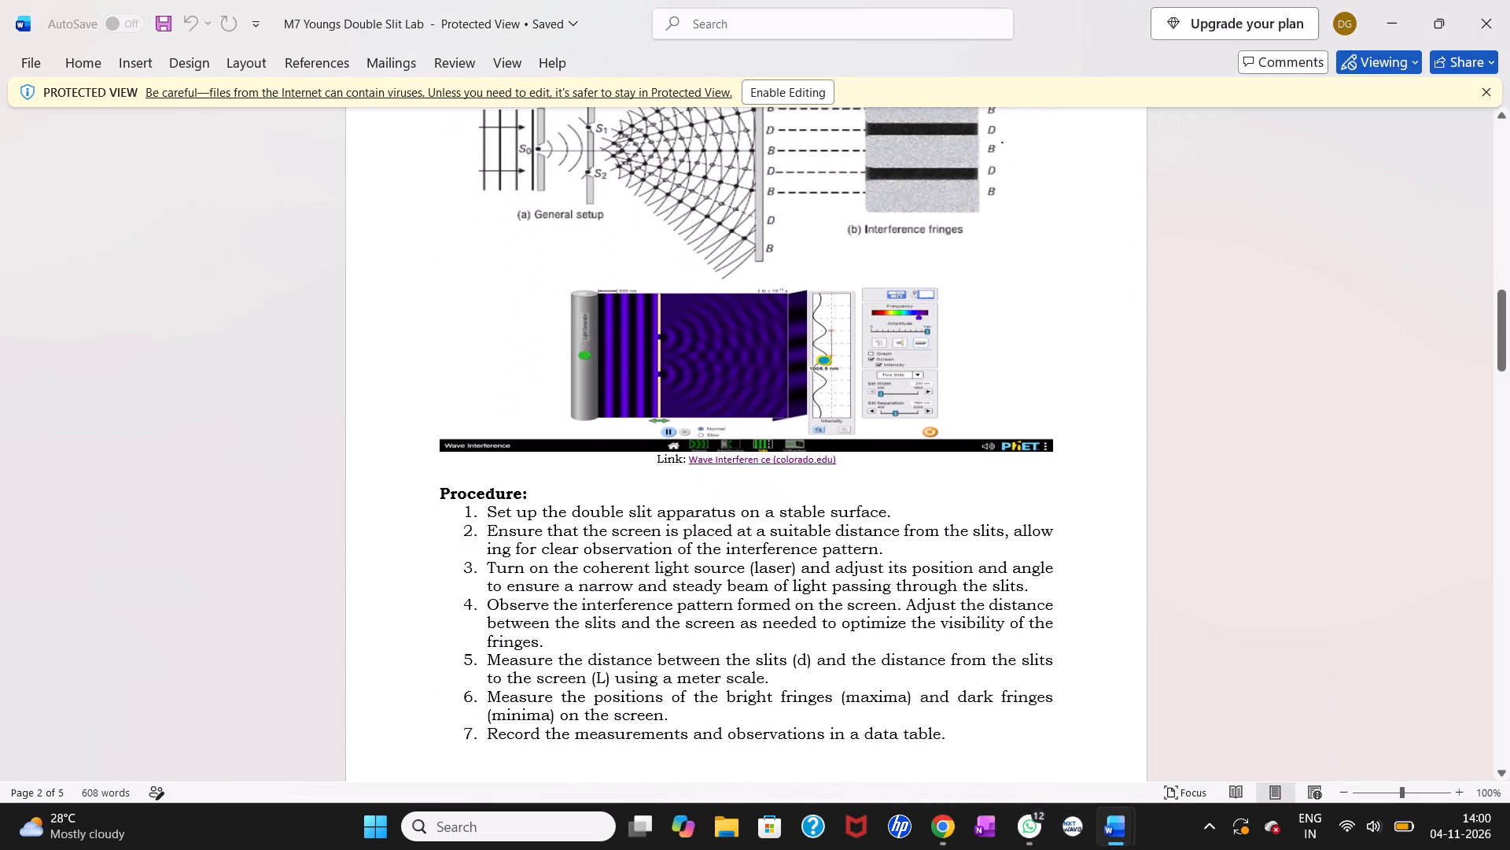
drag(838, 460, 696, 466)
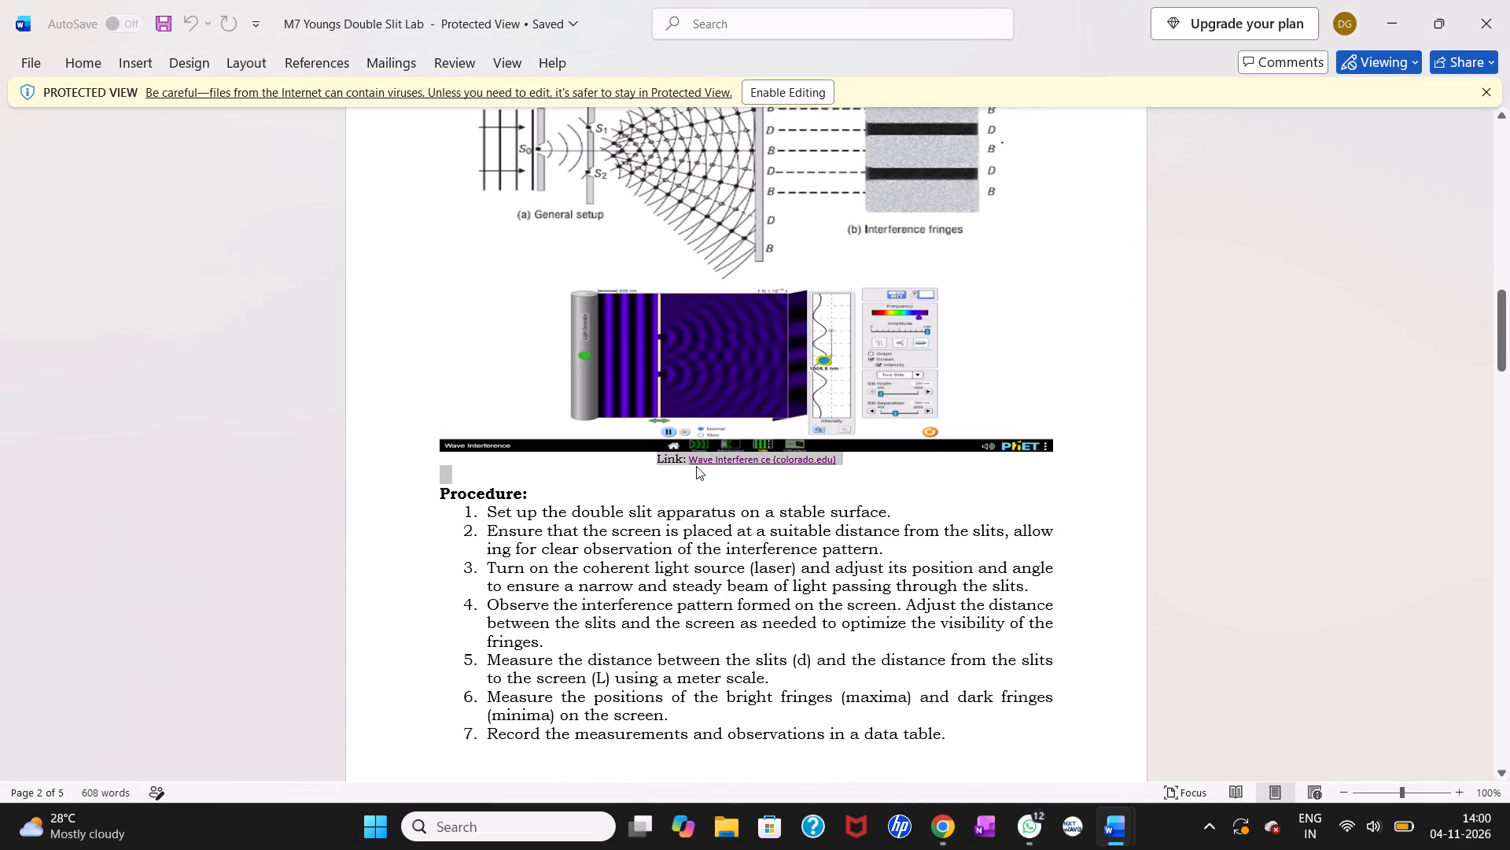
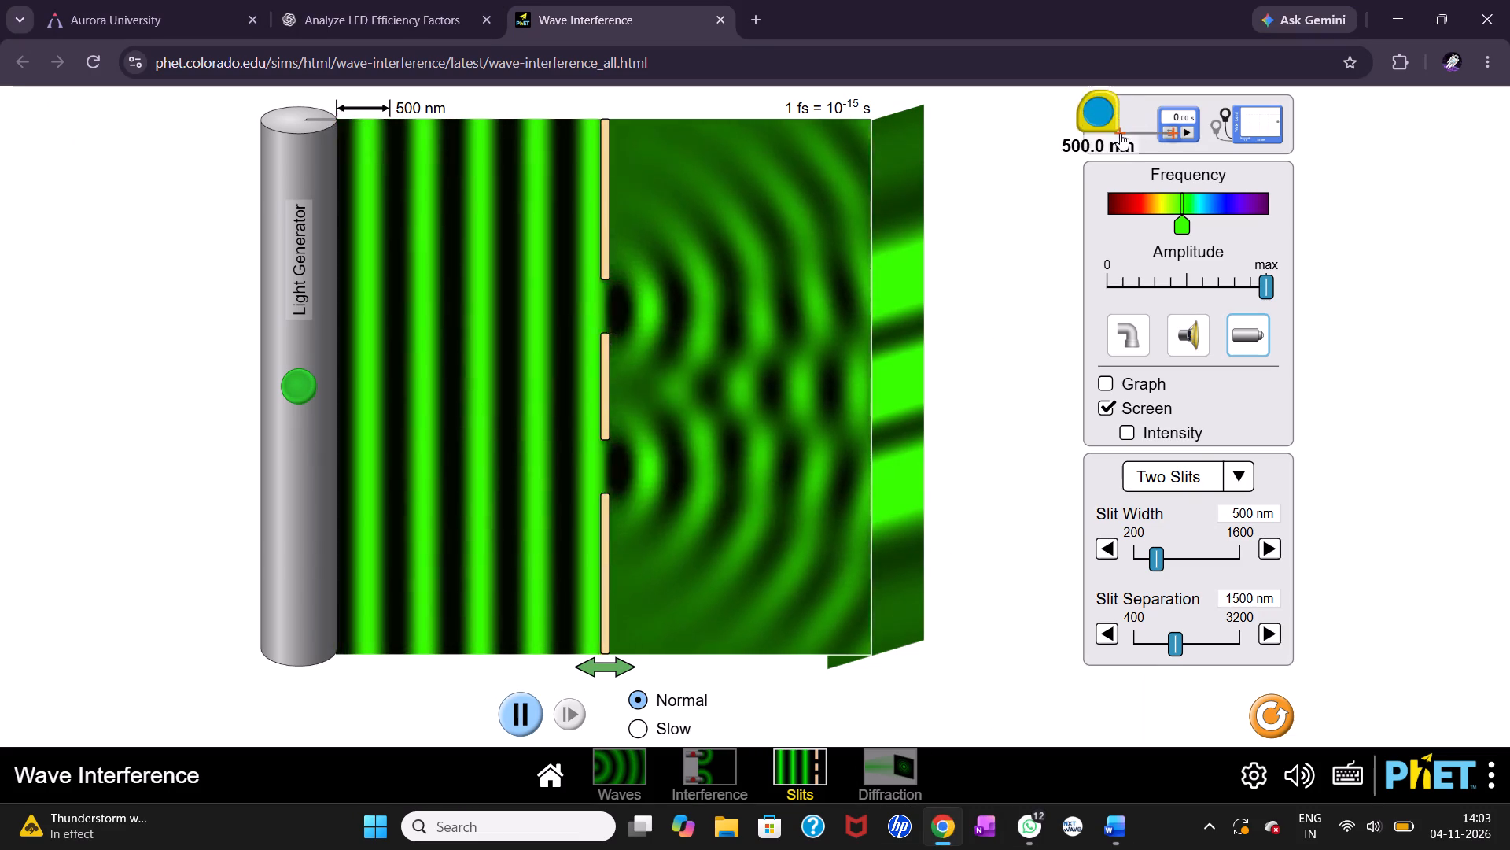
drag(917, 502, 900, 398)
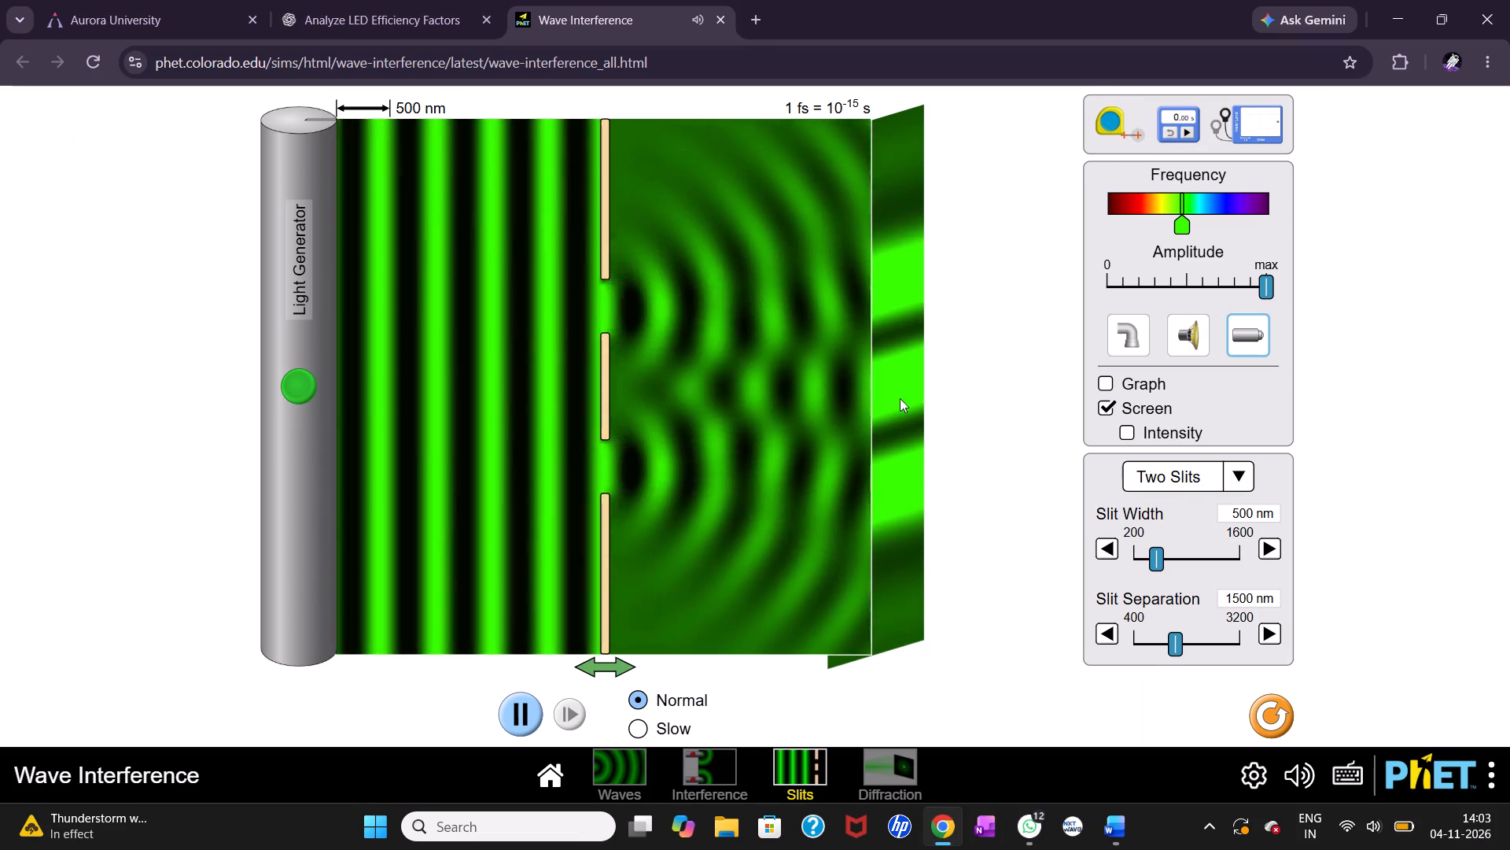
drag(900, 398, 898, 497)
drag(898, 497, 898, 306)
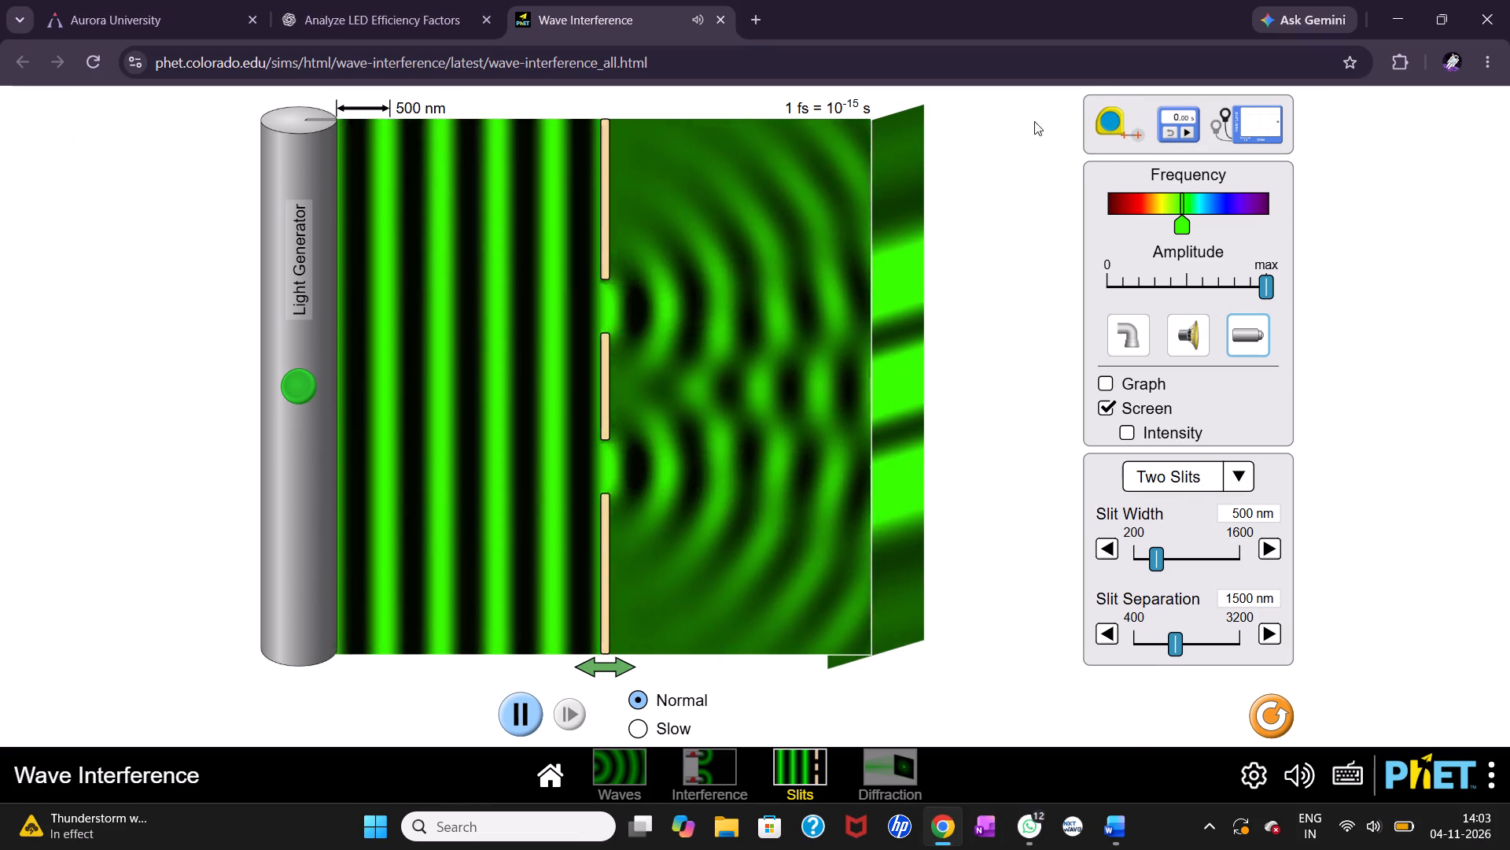
drag(1140, 126, 871, 586)
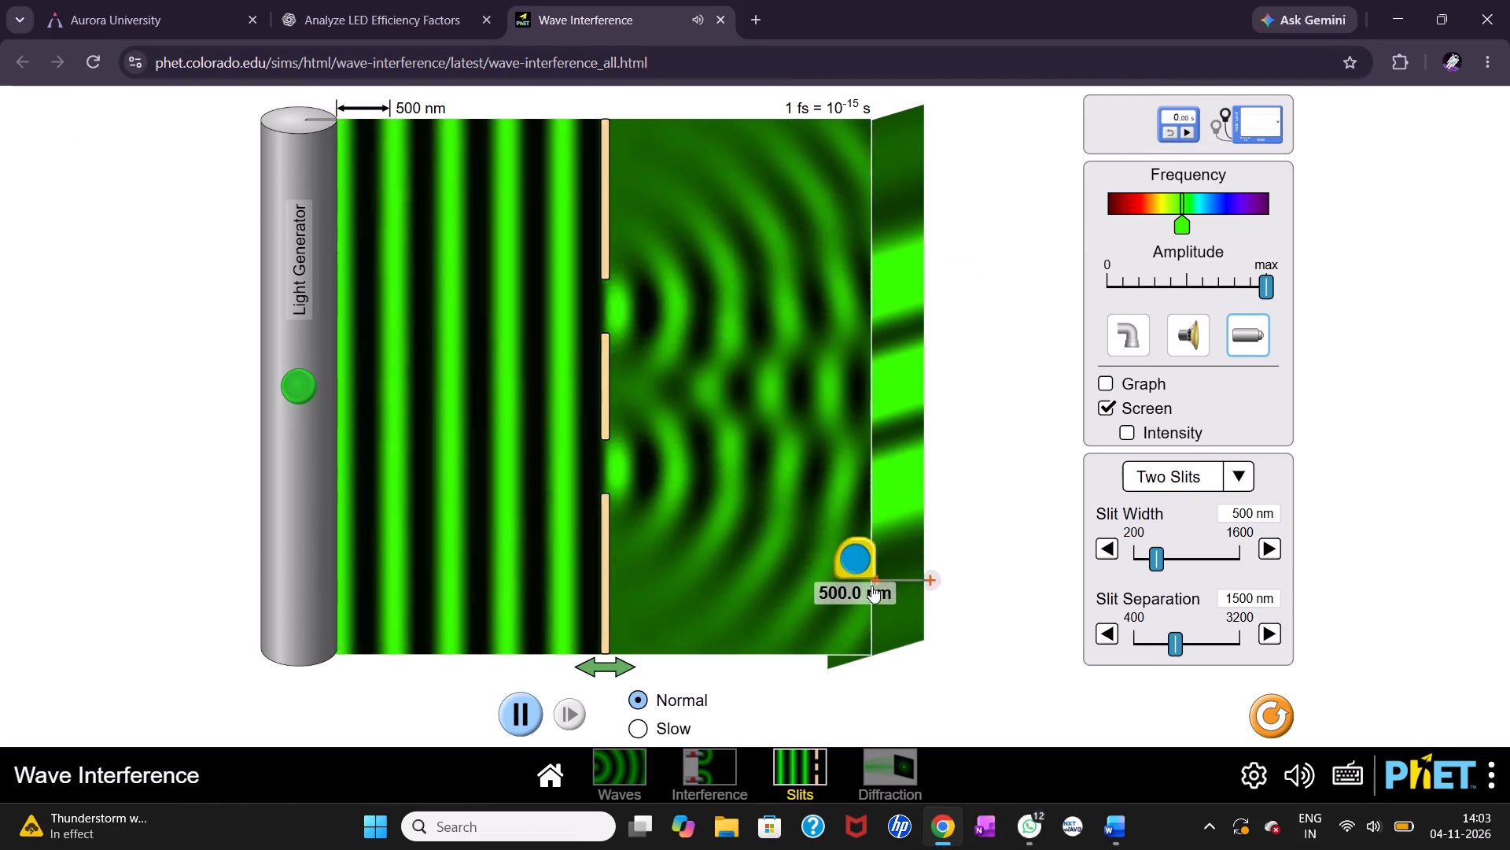
drag(871, 586, 849, 524)
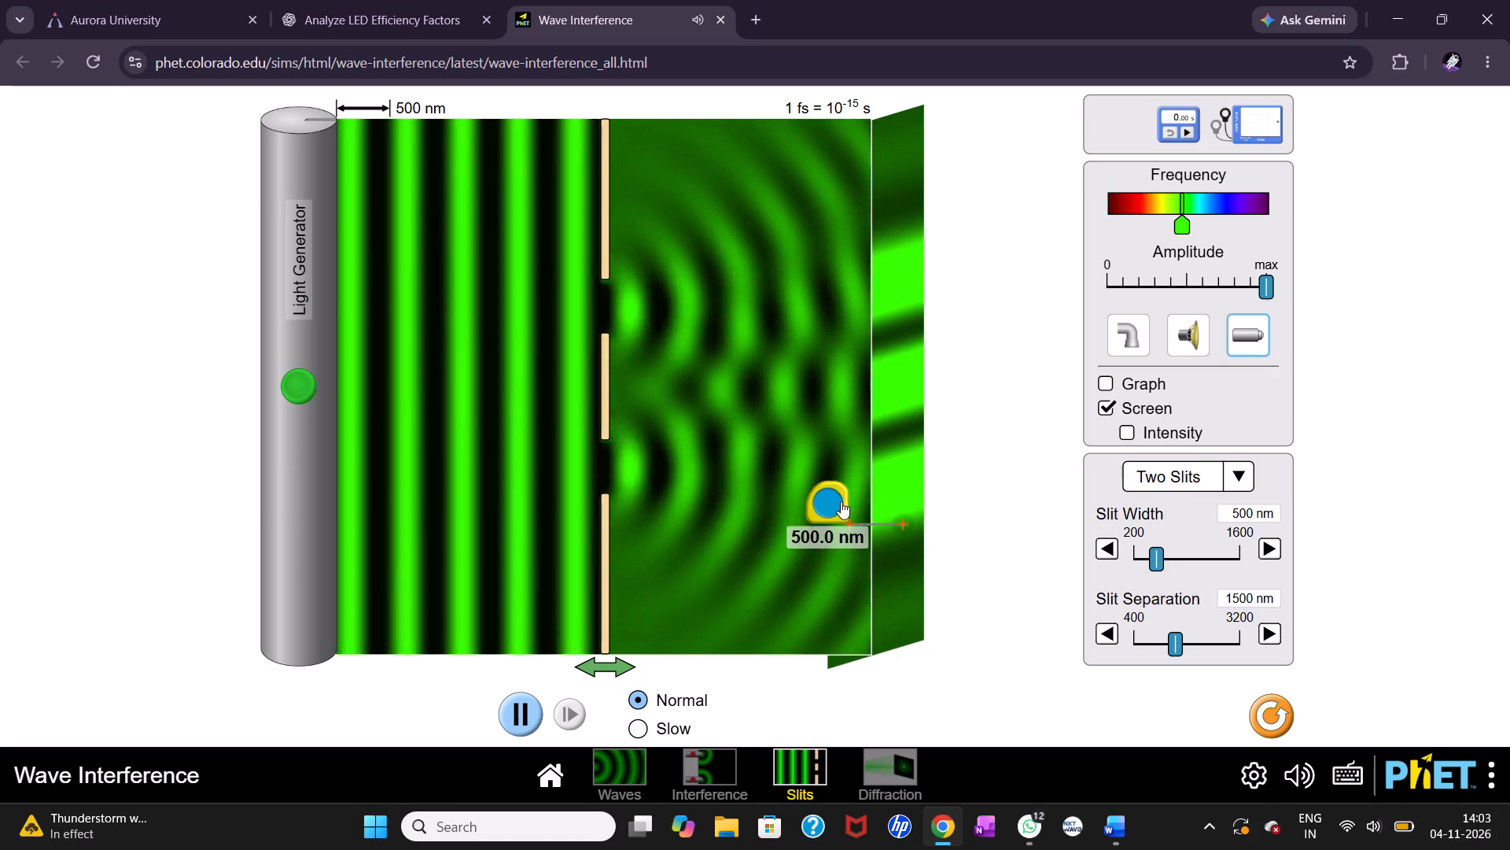
drag(839, 501, 828, 479)
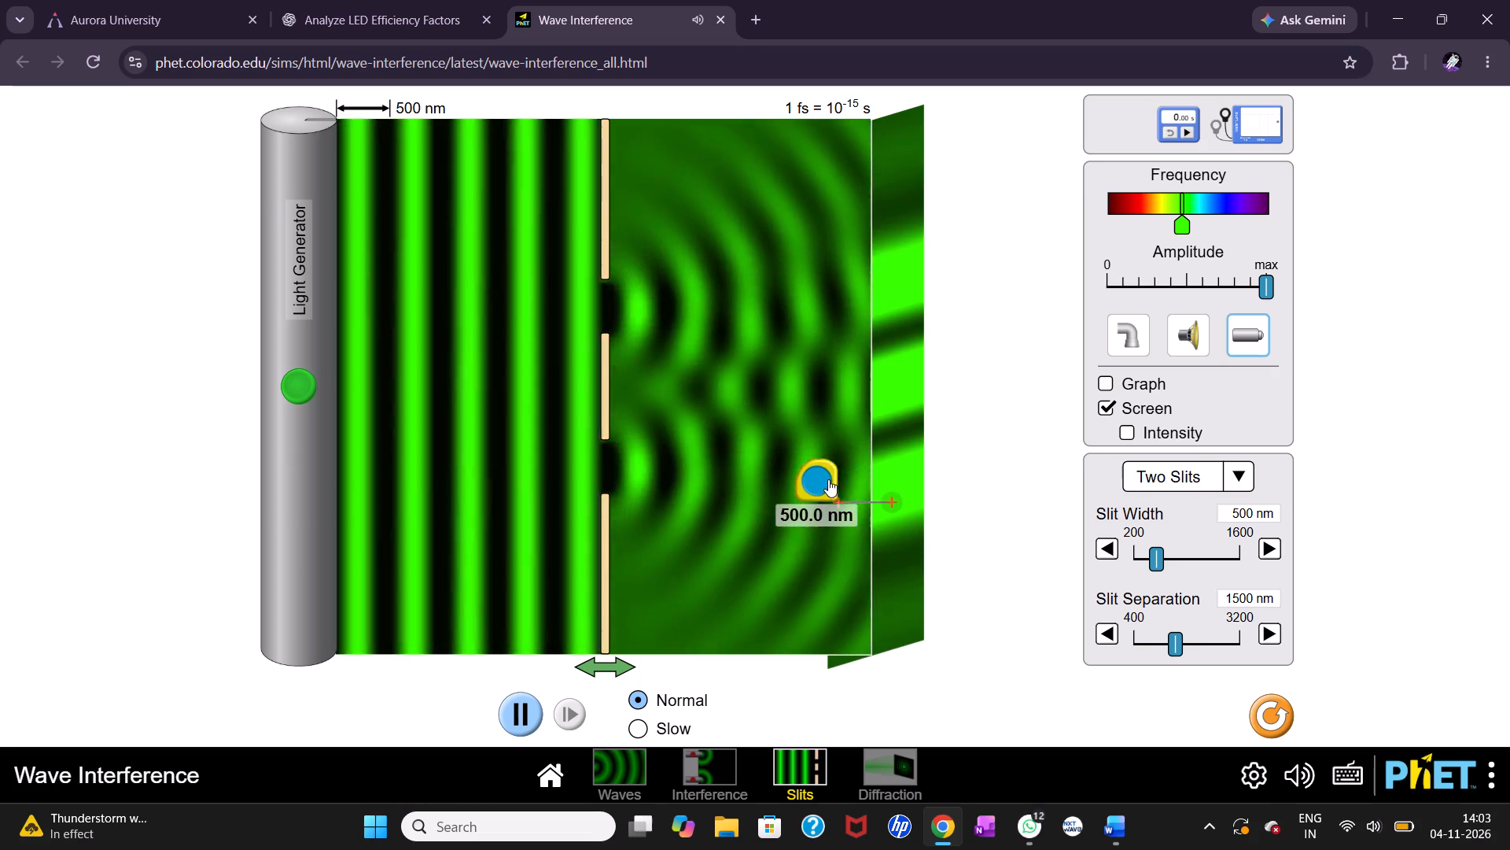
drag(891, 502, 886, 269)
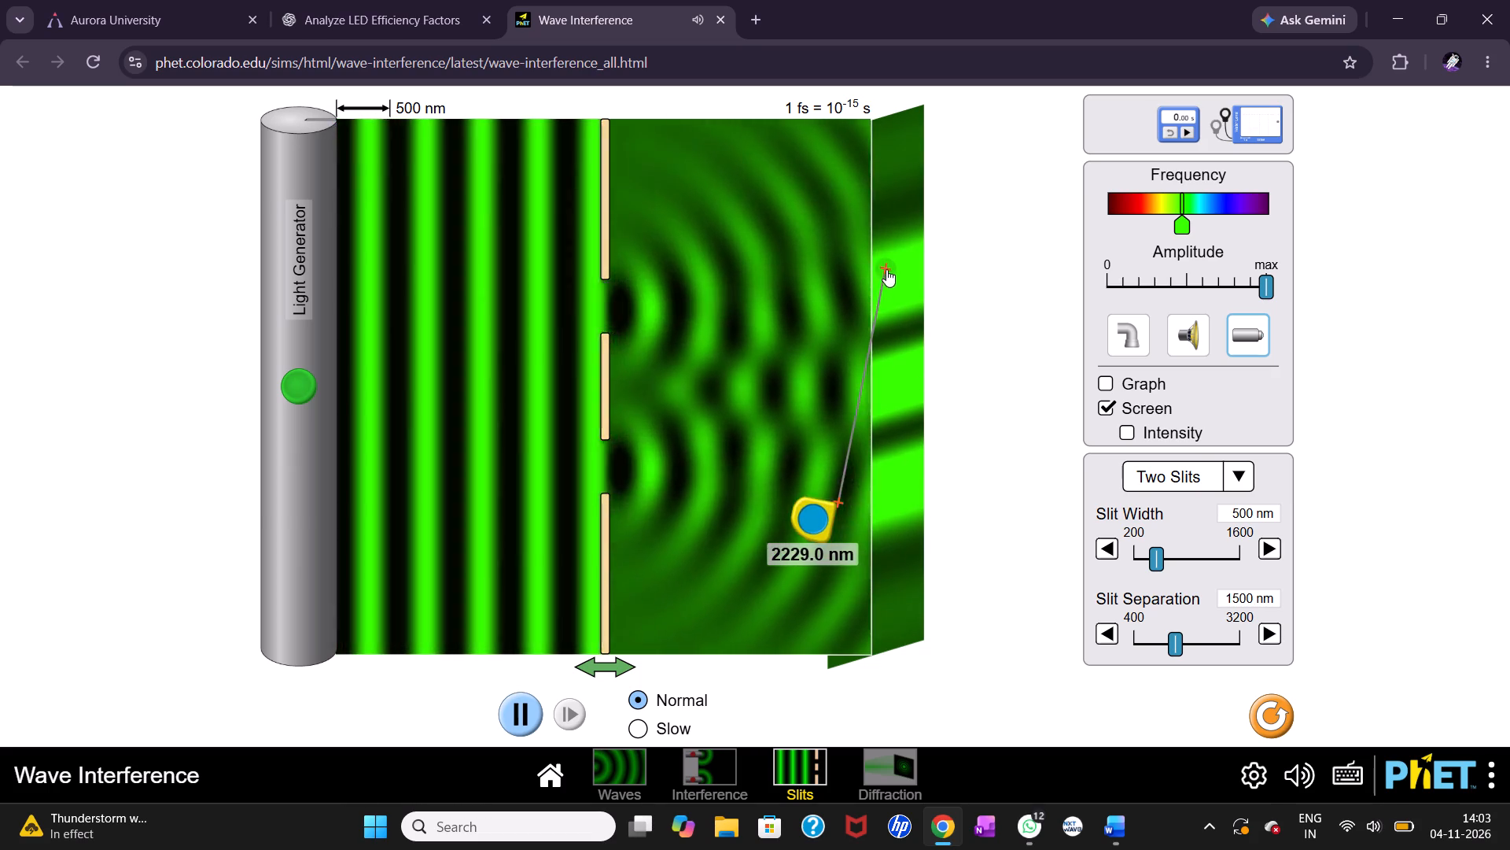
drag(886, 269, 894, 278)
drag(820, 527, 888, 506)
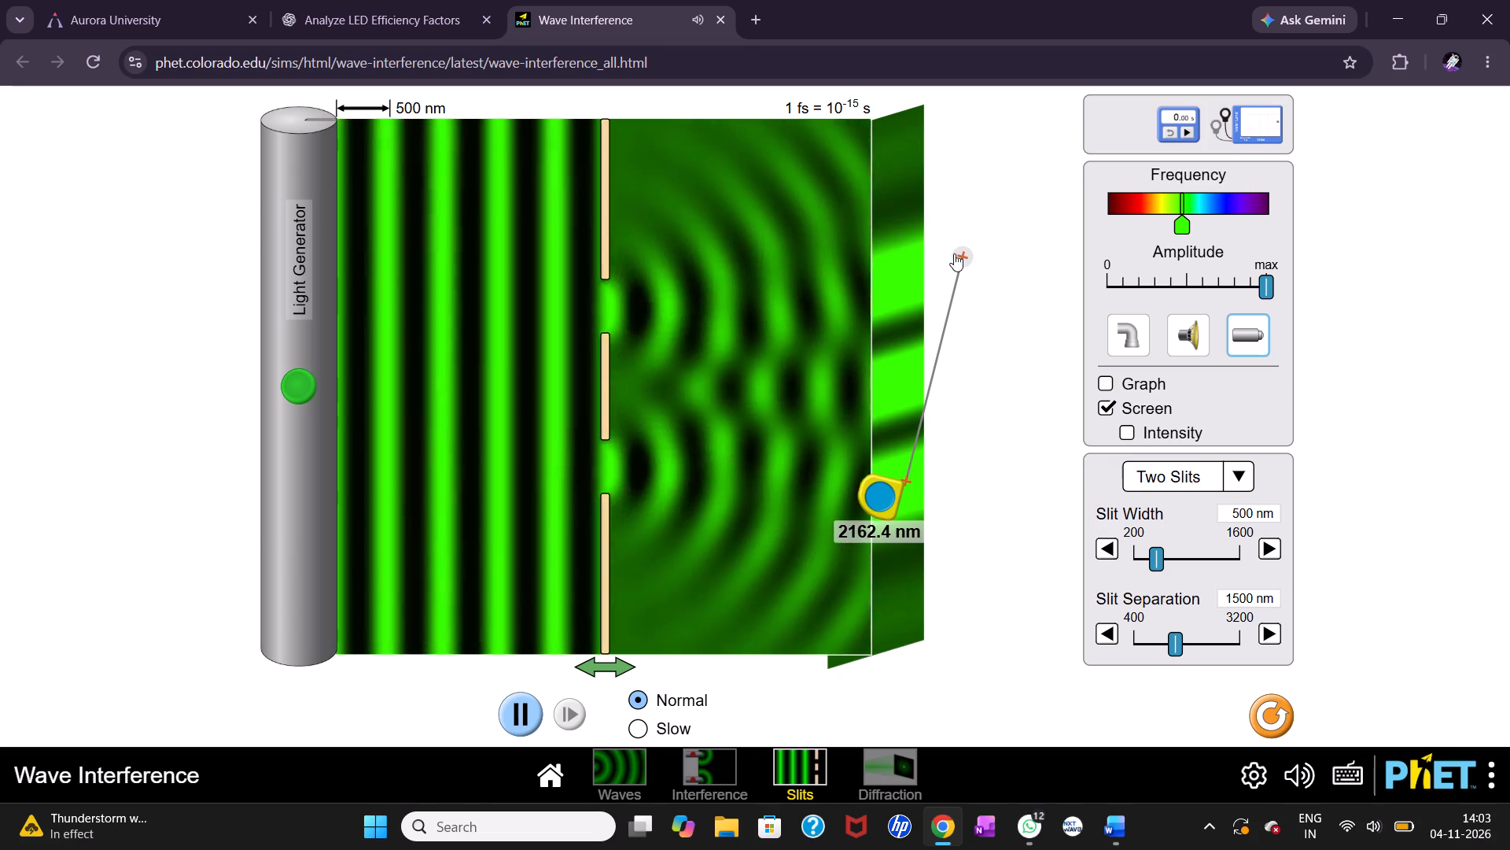
drag(954, 253, 894, 261)
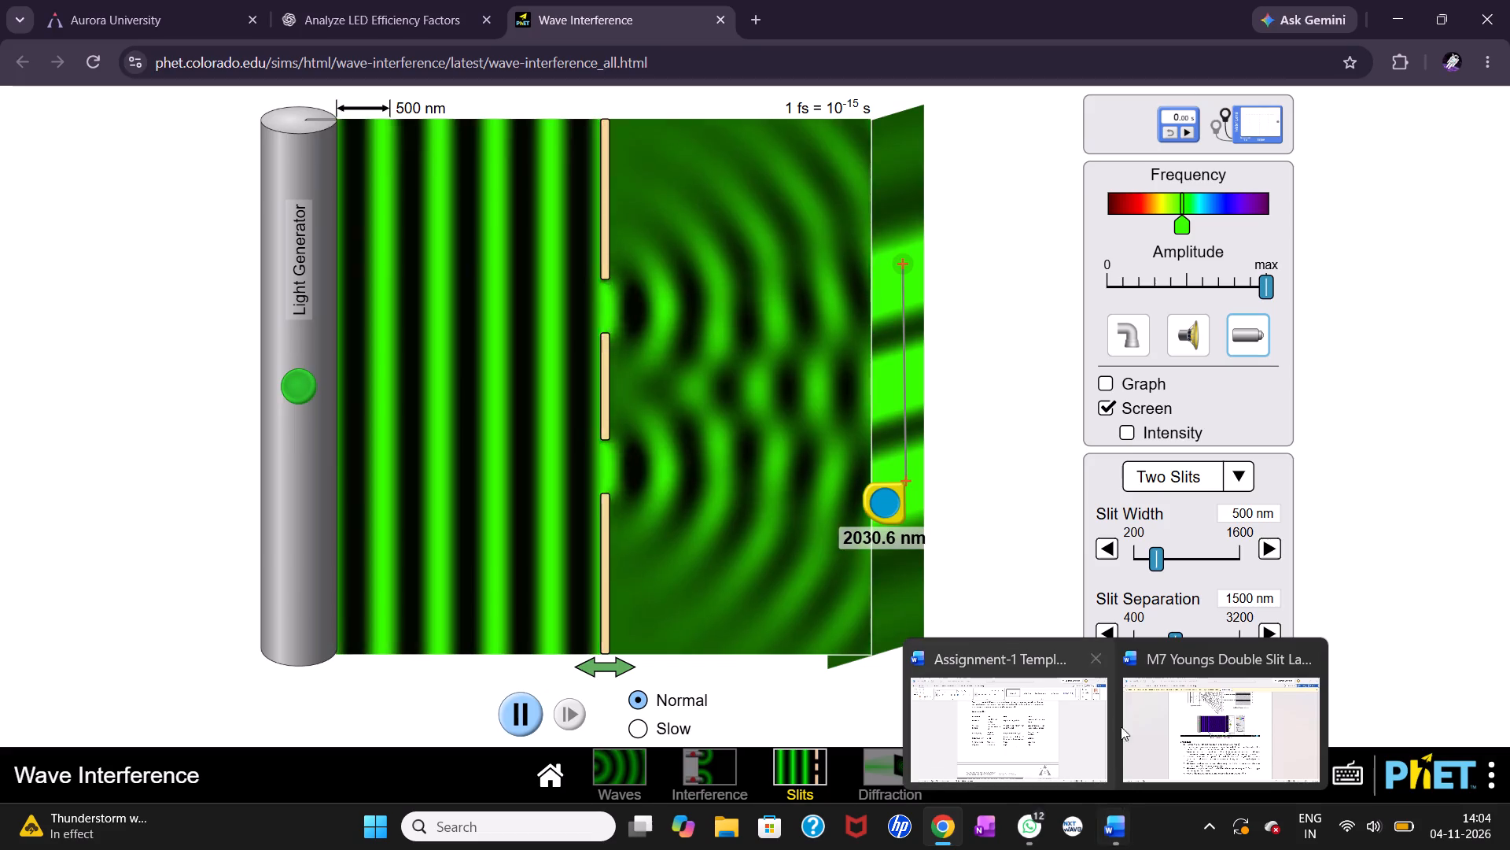
Switch to the M7 Youngs Double Slit Lab document in Word and examine its Data and Observations table and formulas.
click(1167, 693)
scroll(890, 586, down, 5)
scroll(890, 586, up, 1)
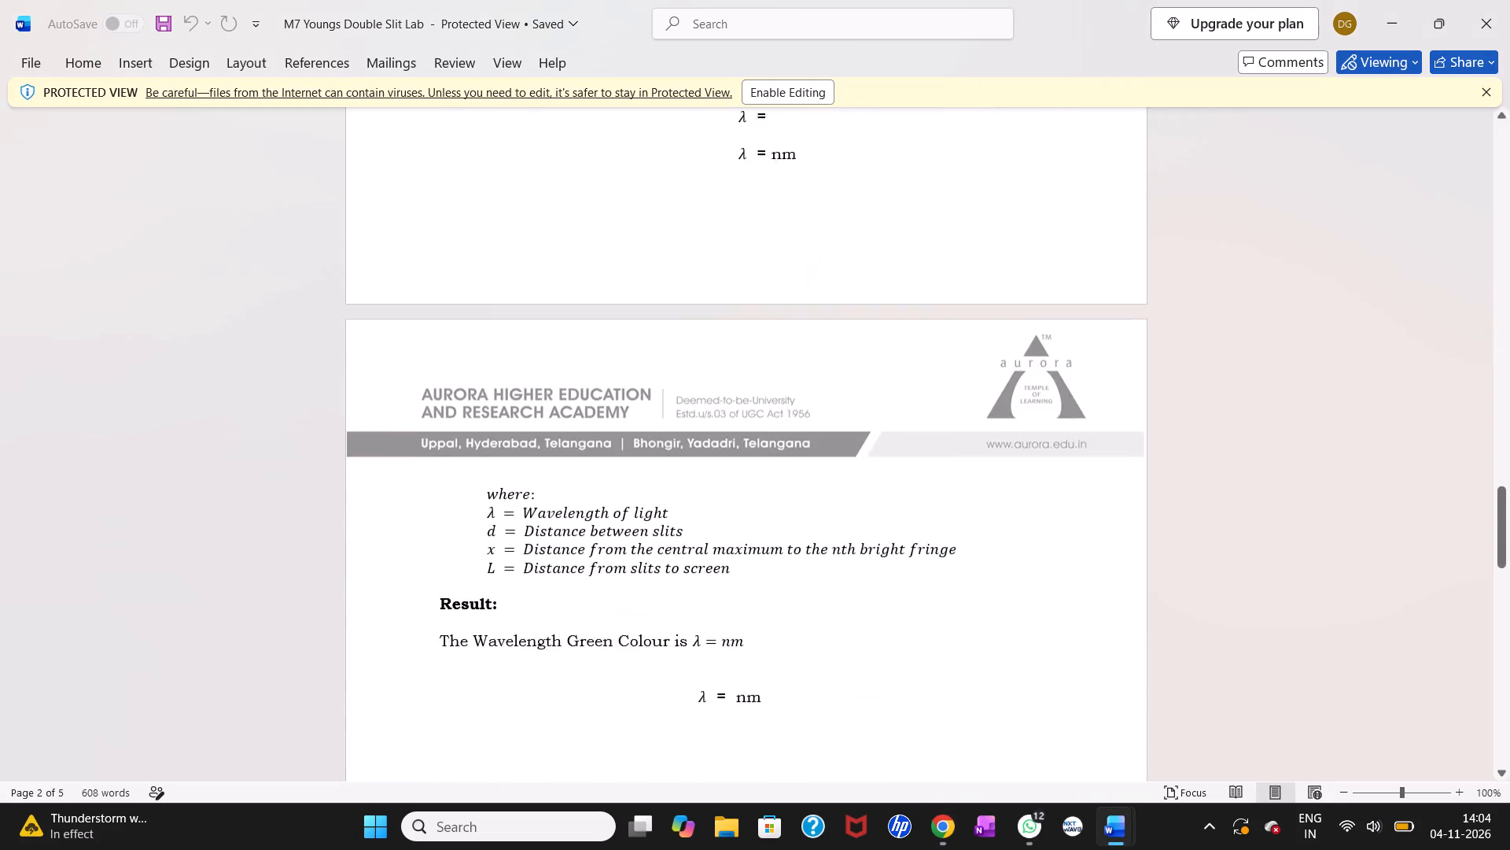
scroll(890, 586, up, 1)
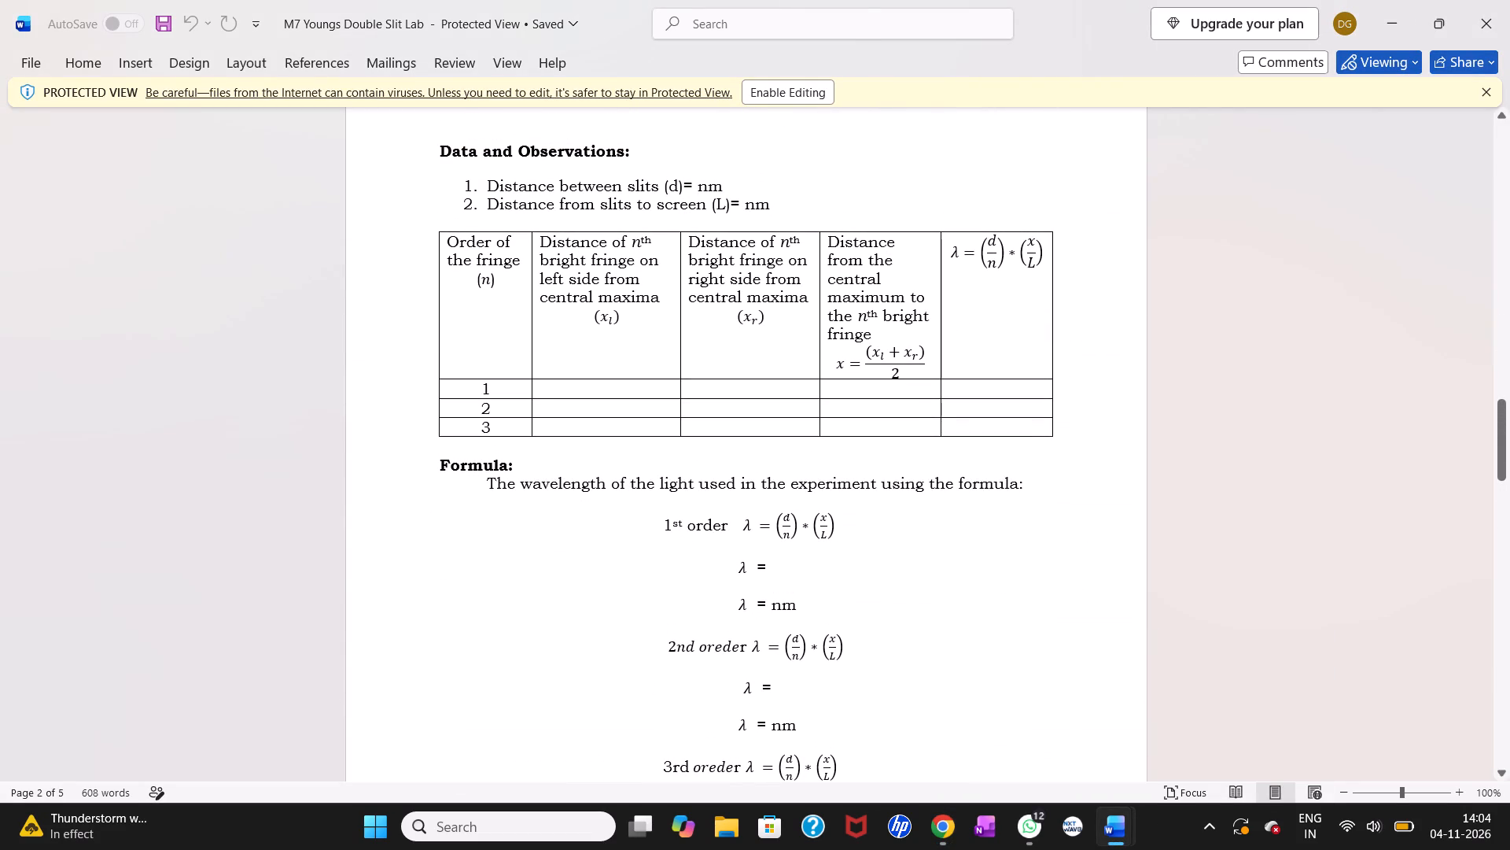
Enable editing for the protected M7 Youngs Double Slit Lab document so its observations table can be filled in.
click(618, 393)
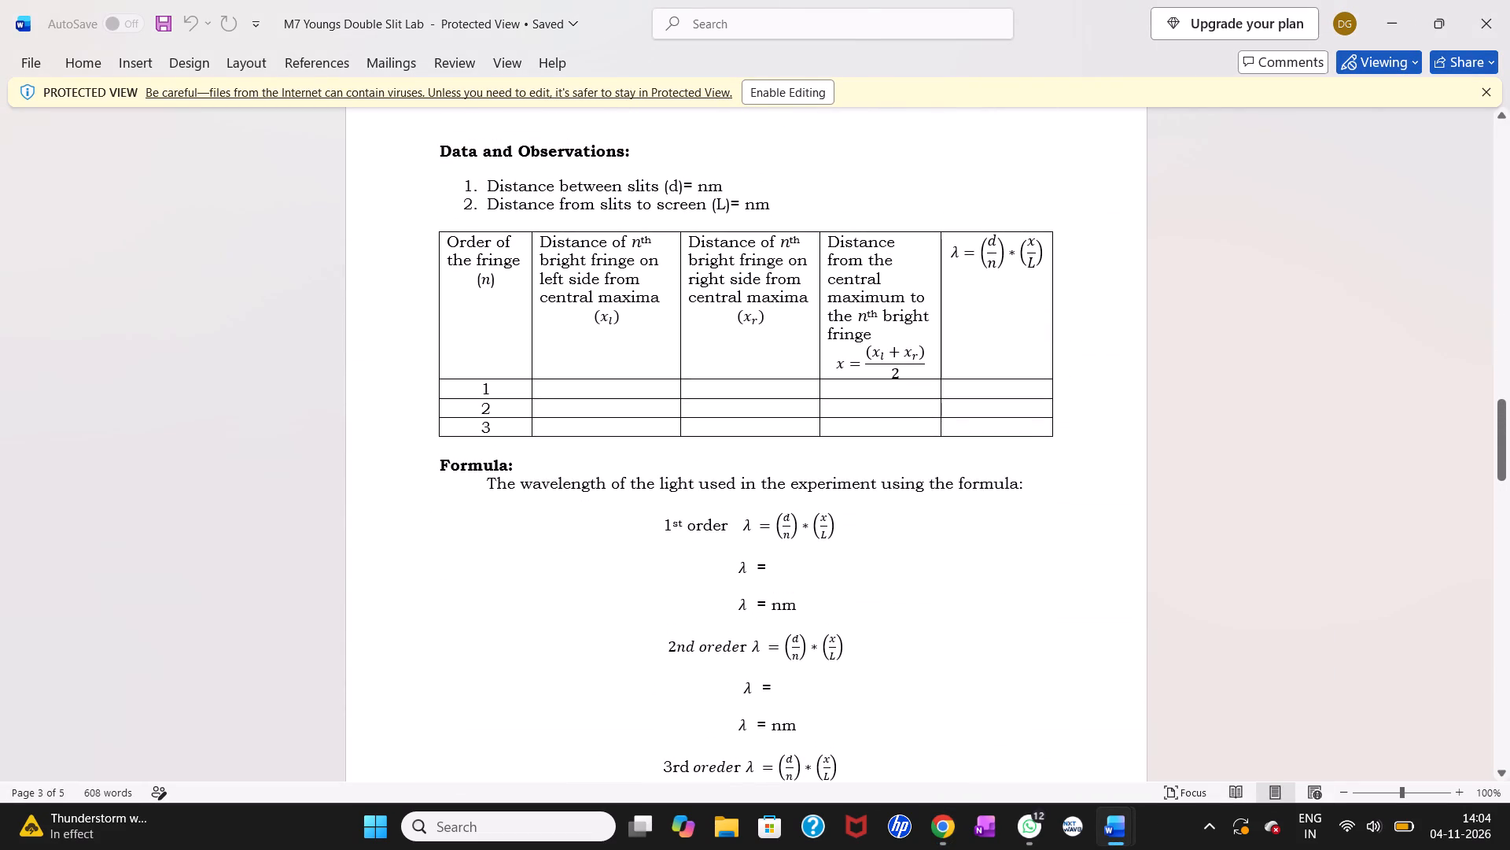
click(618, 393)
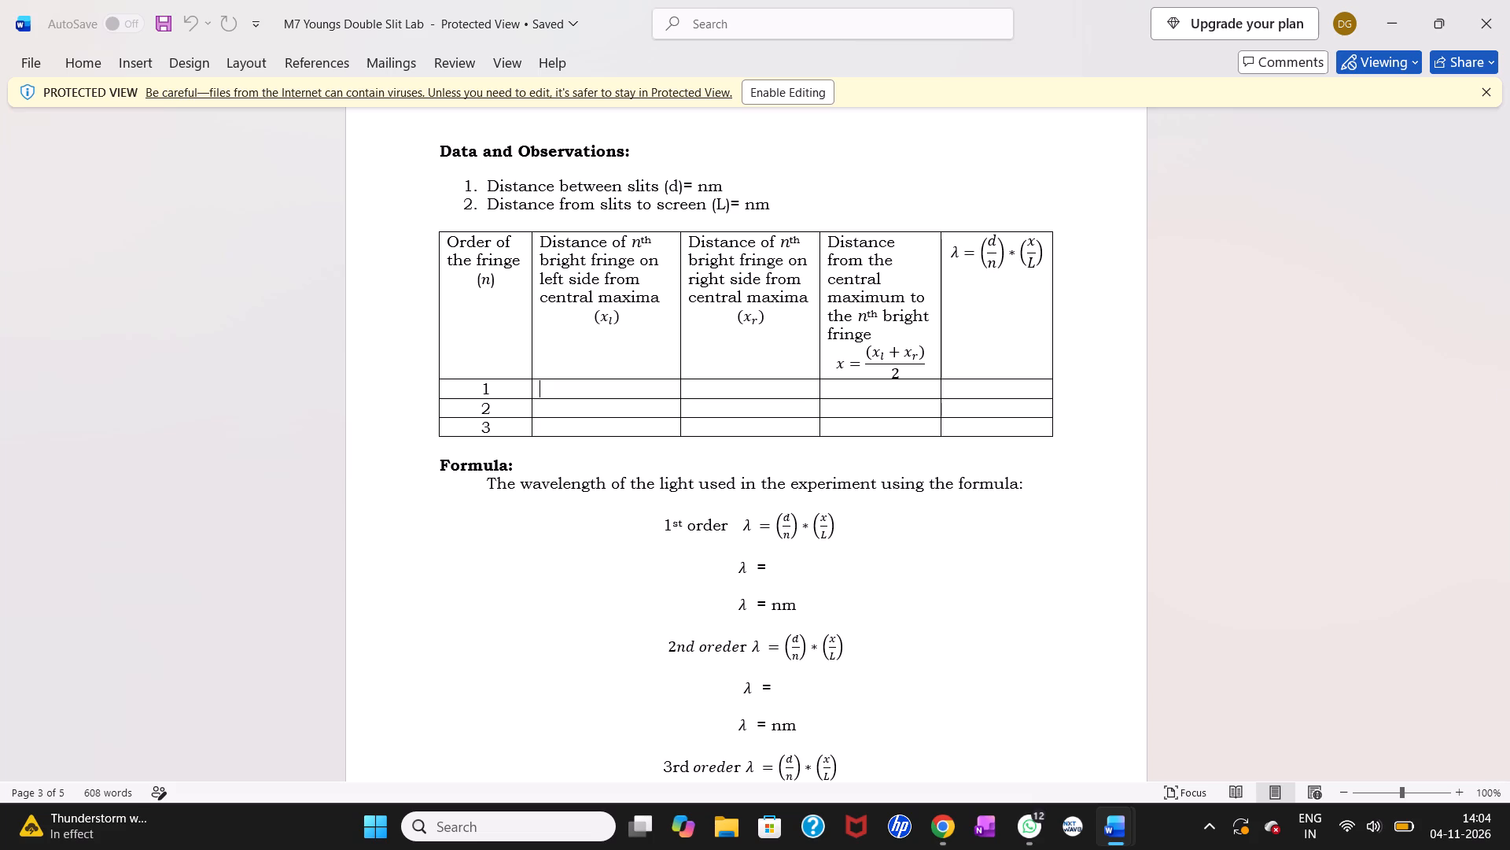
click(727, 427)
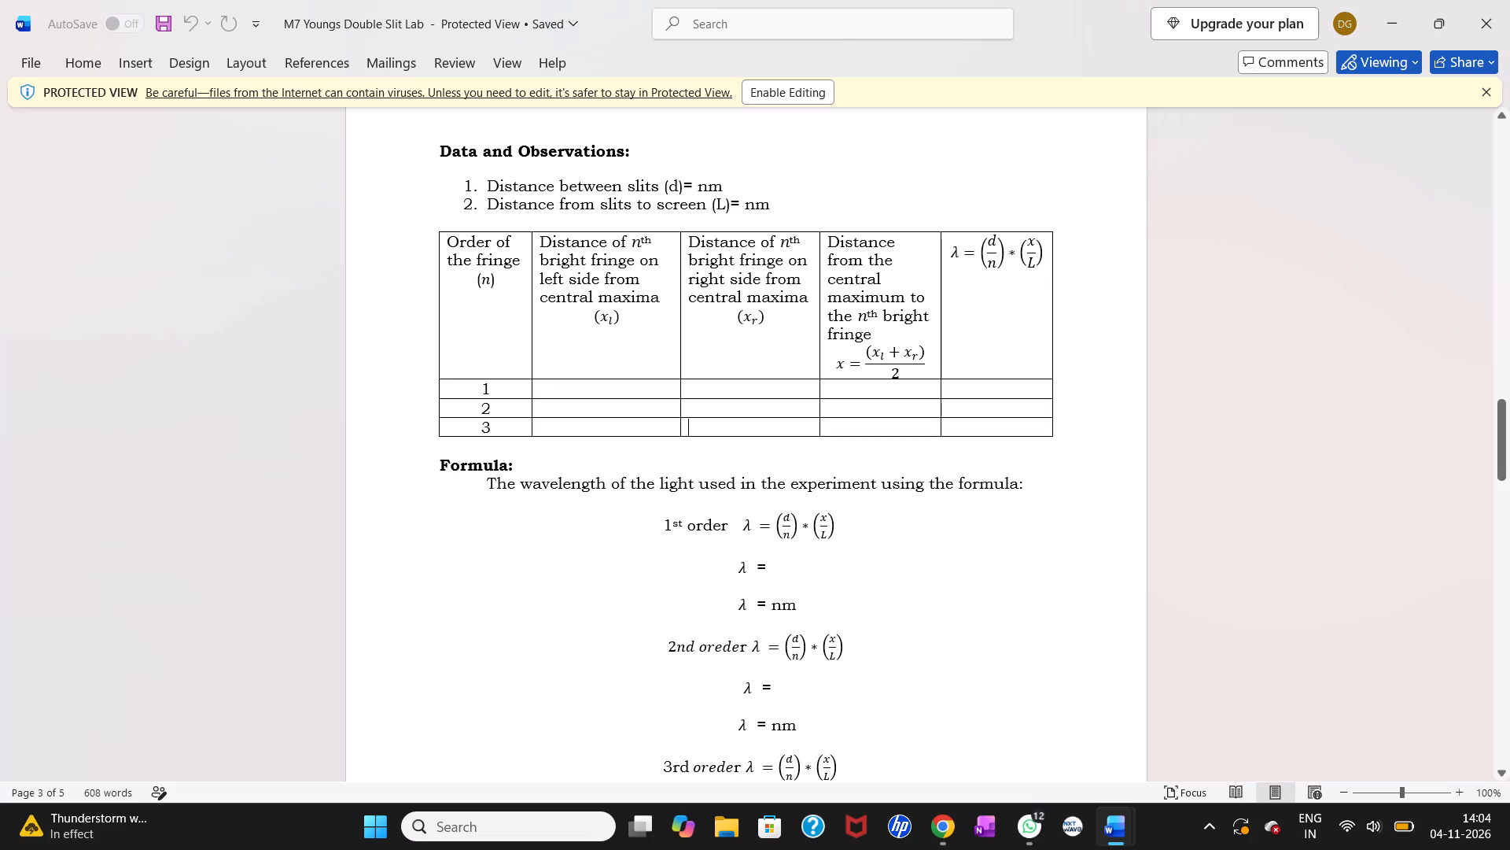
key(2)
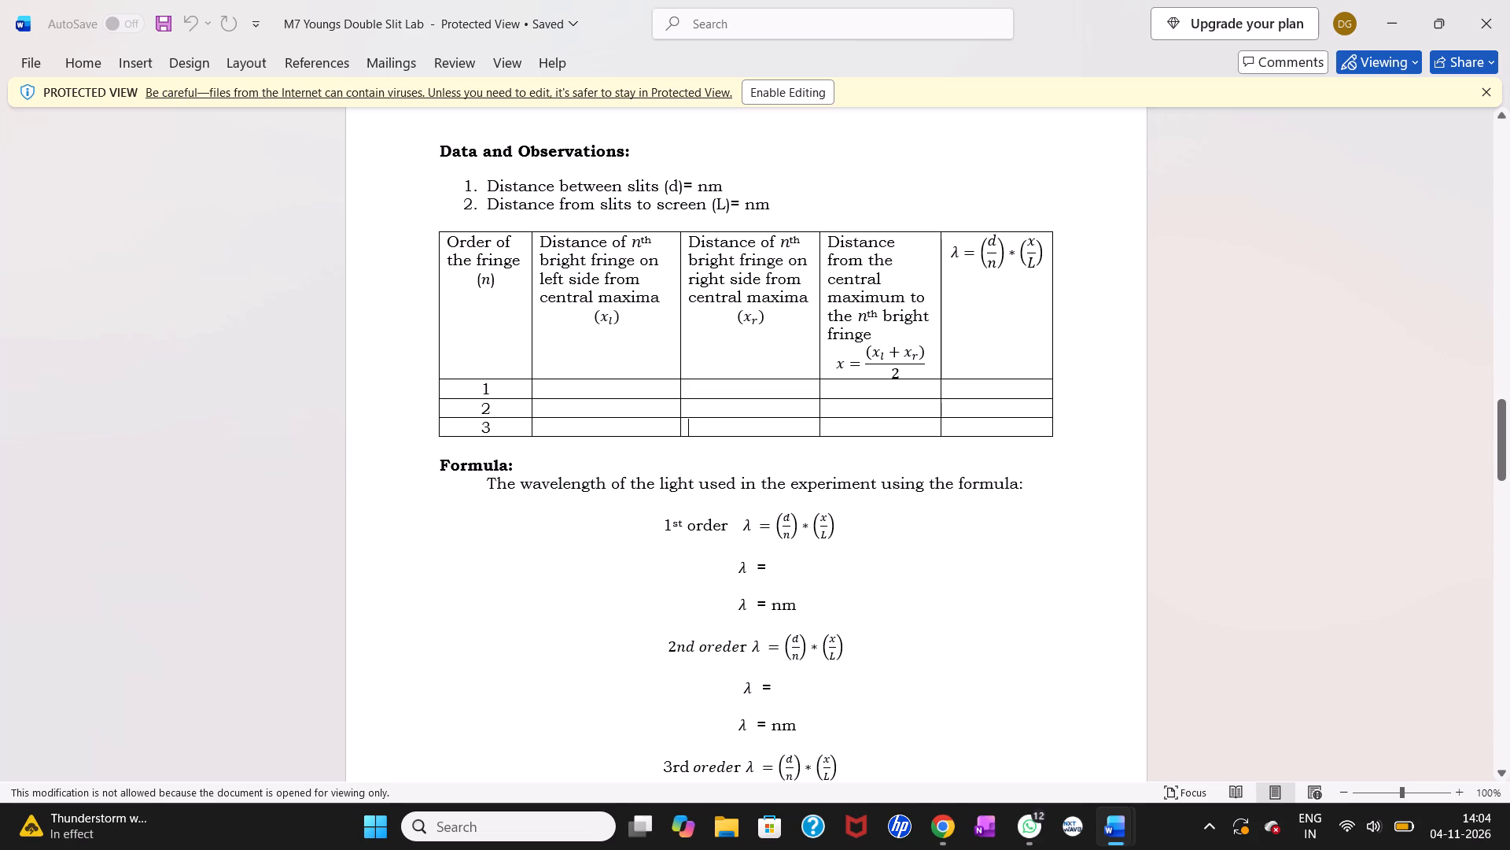
key(2)
click(775, 89)
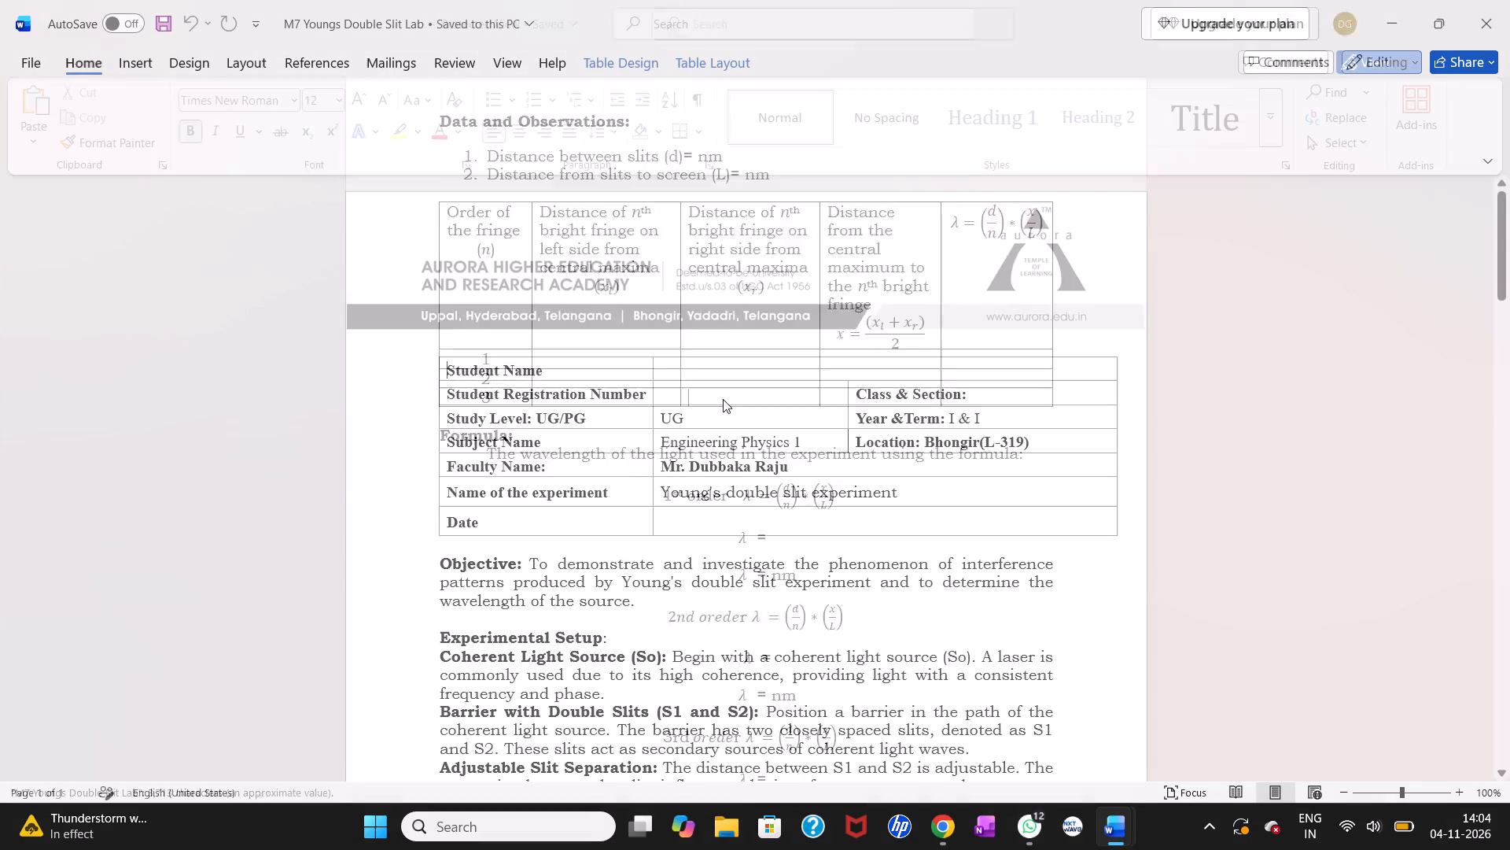
Enter 2110.0 as the third-order right-side fringe distance (xr) in the Data and Observations table.
click(723, 399)
scroll(689, 579, down, 18)
scroll(689, 579, up, 1)
scroll(689, 579, down, 2)
scroll(689, 579, up, 1)
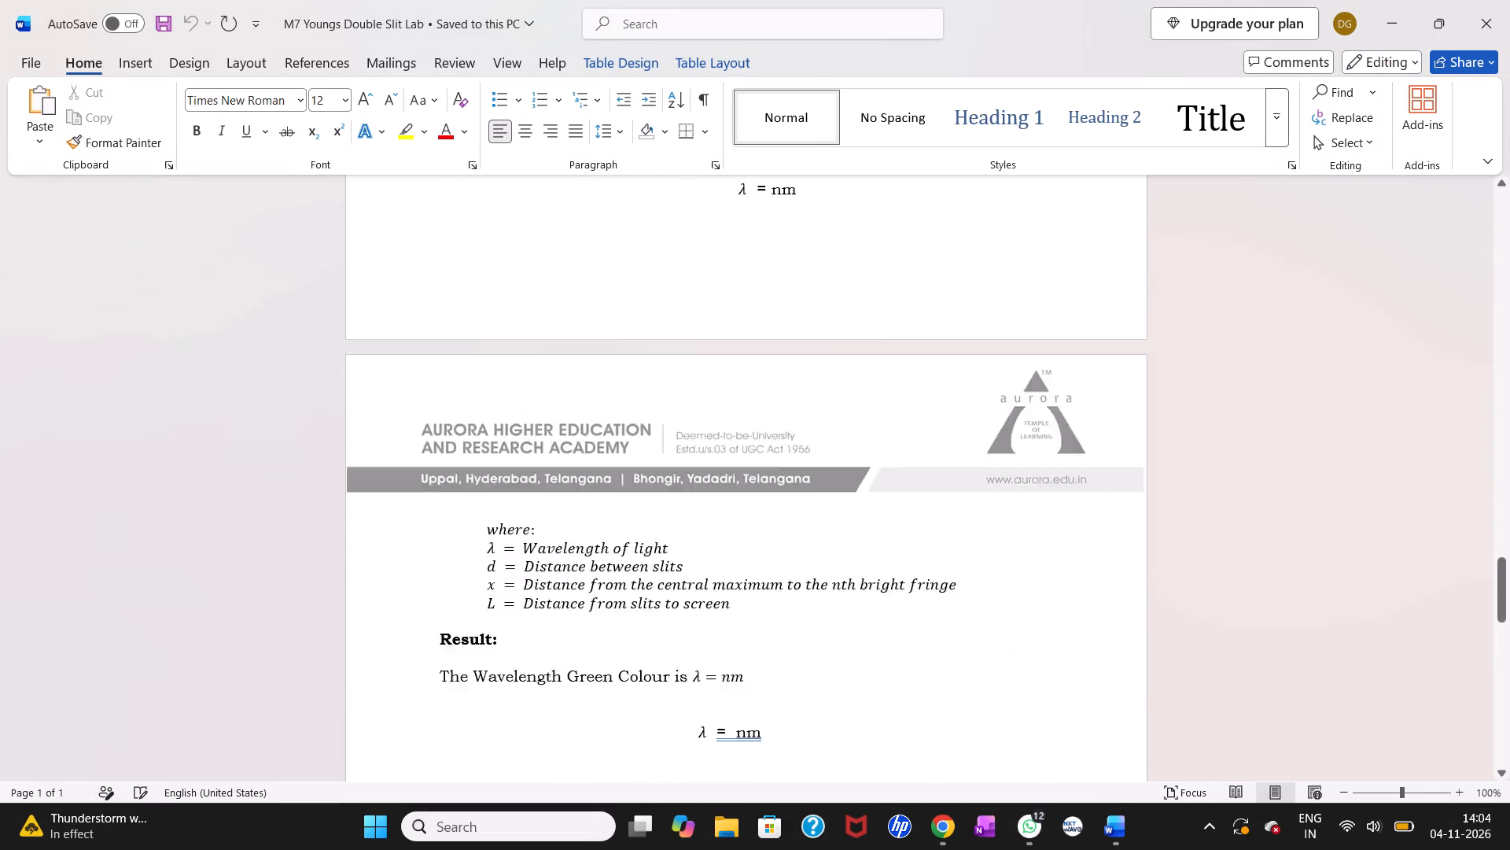
scroll(689, 579, up, 4)
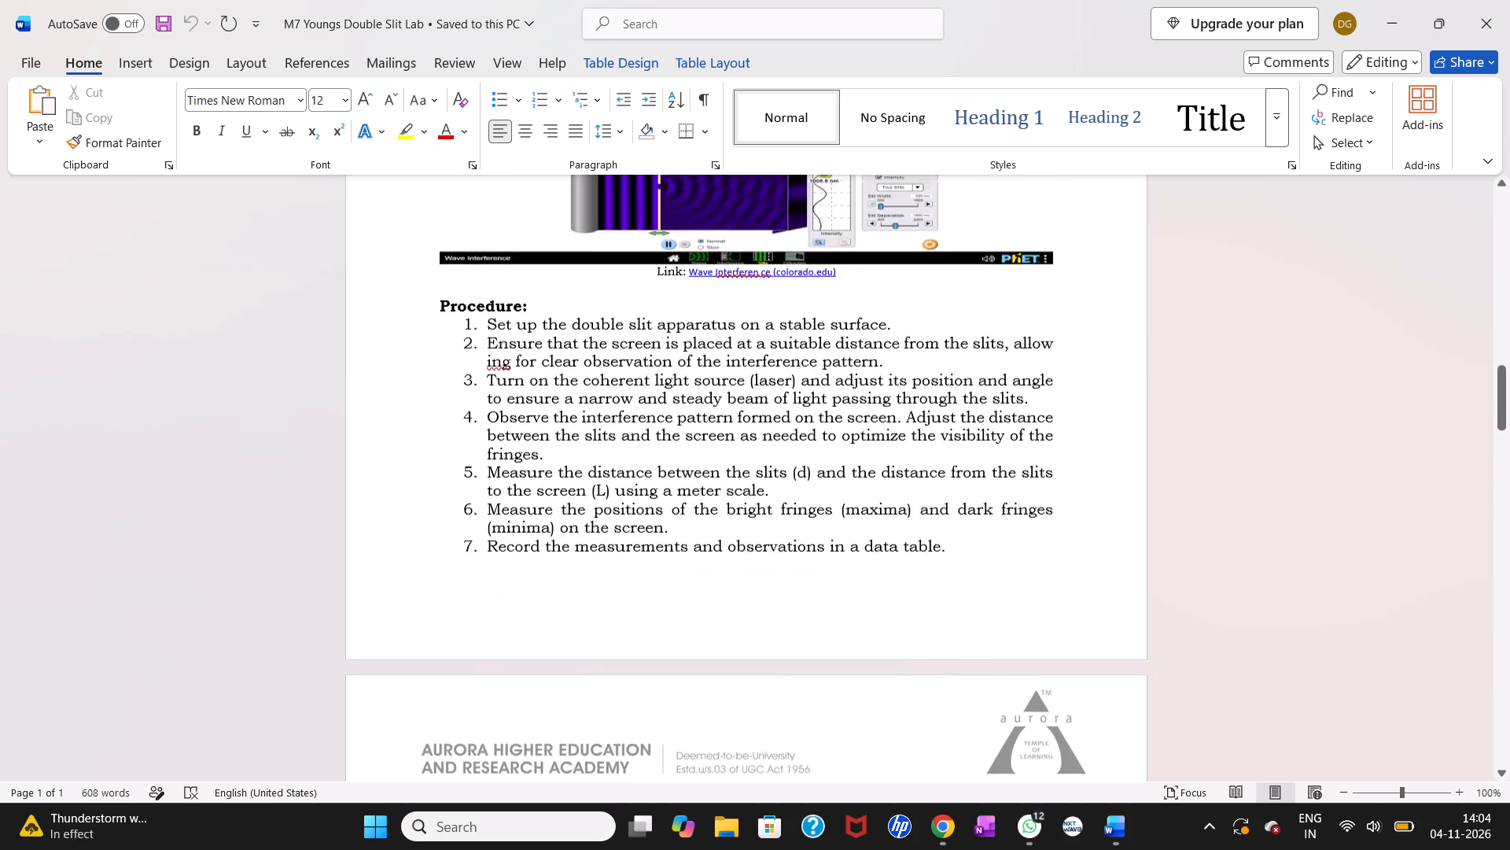
scroll(689, 579, down, 1)
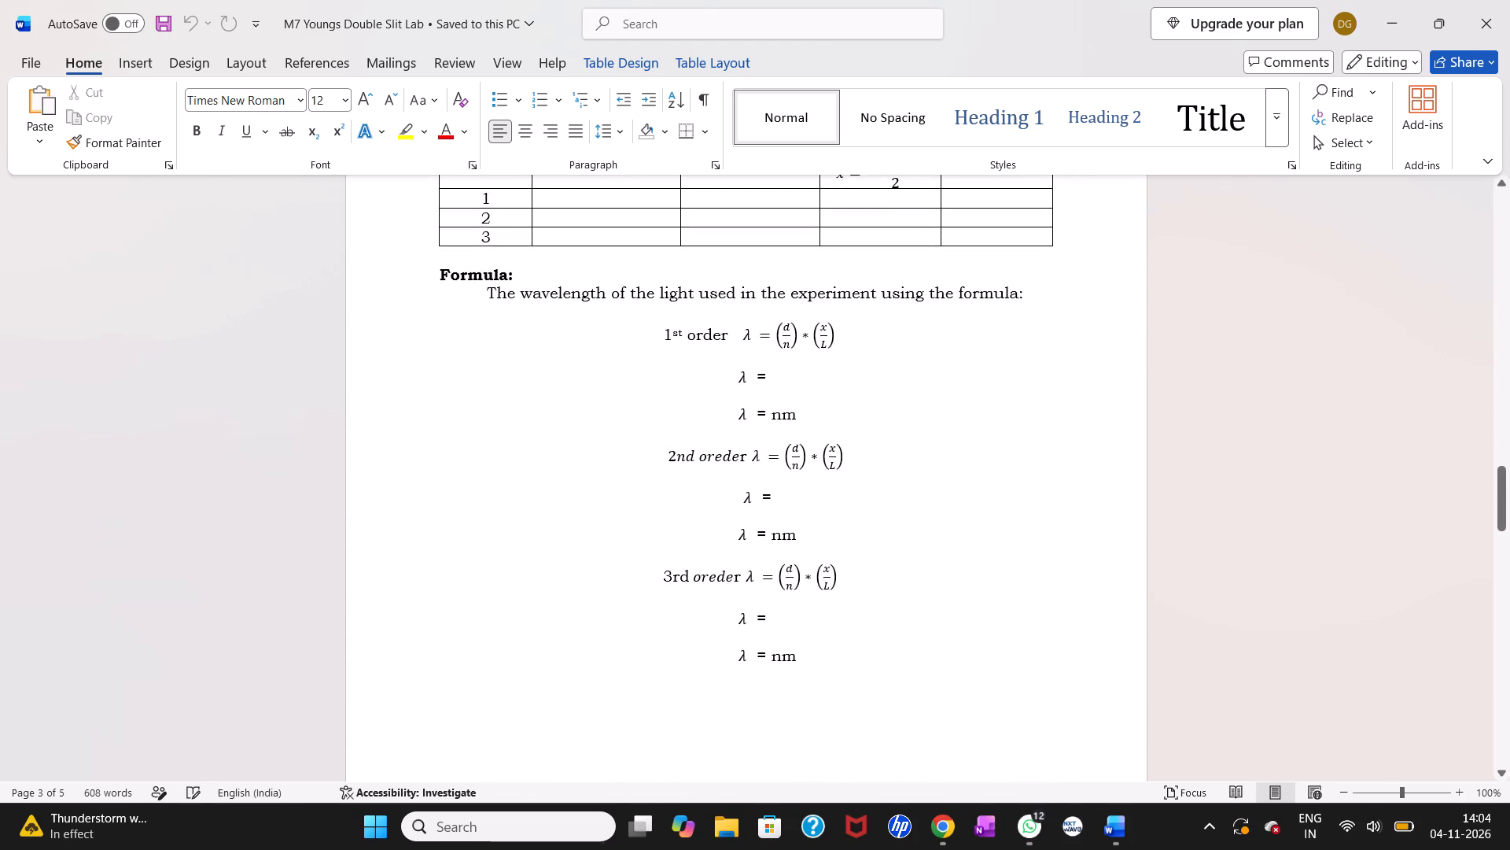
scroll(680, 480, up, 2)
click(727, 625)
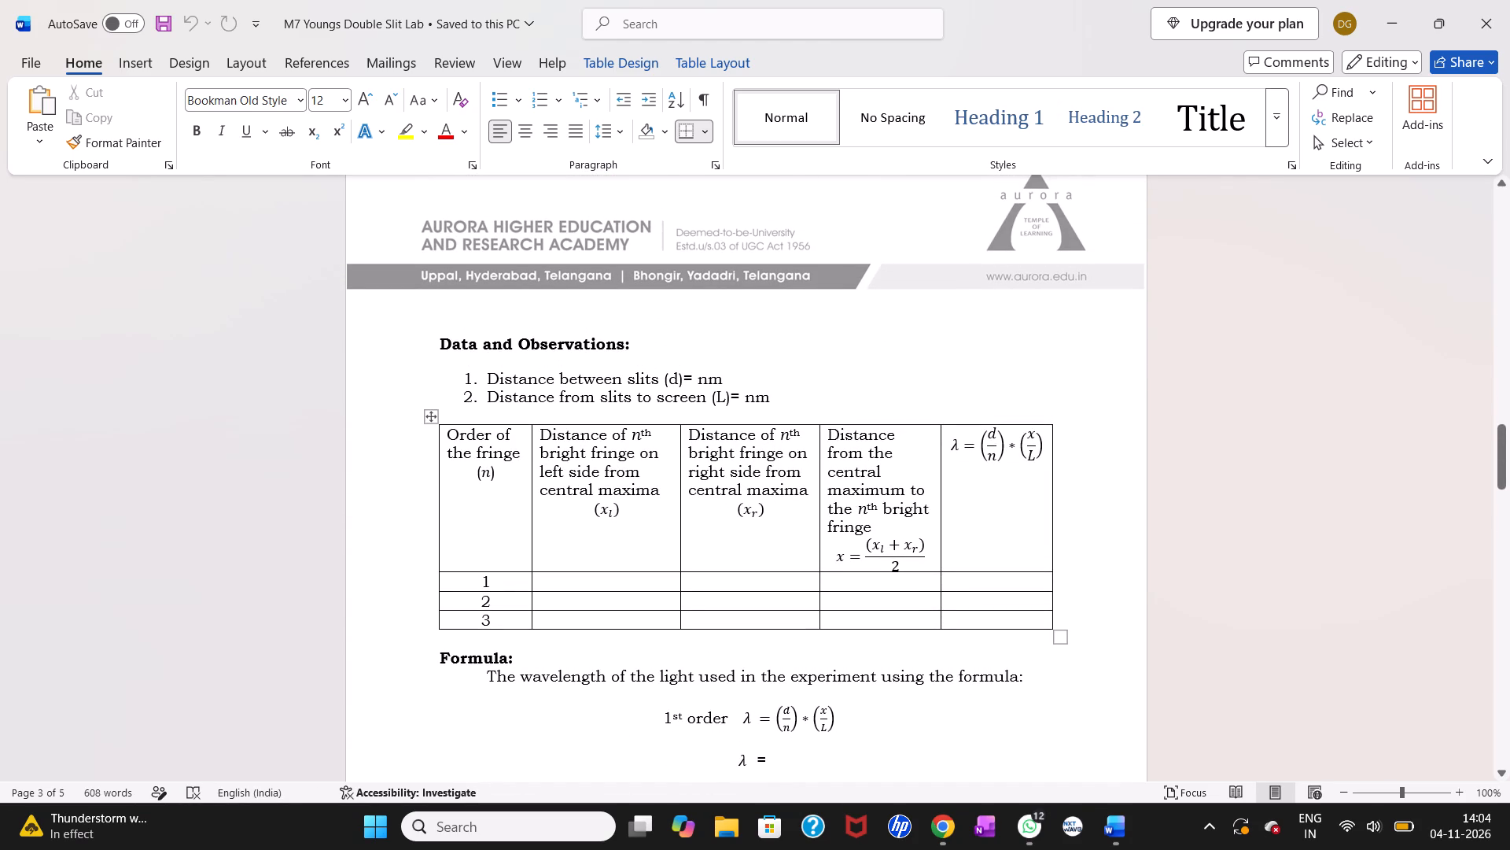
key(2)
key(1)
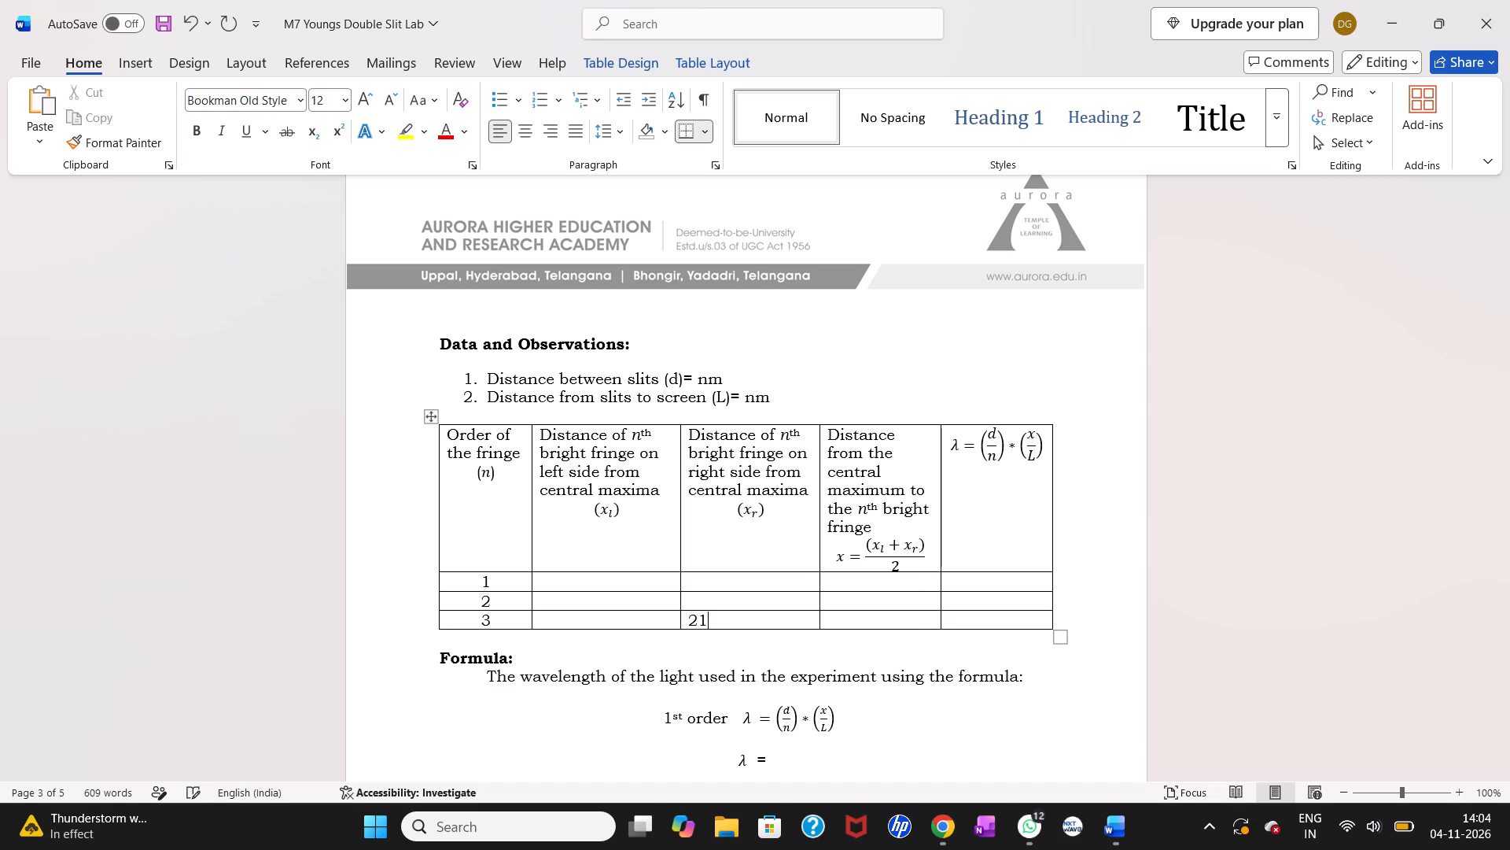
key(1)
key(0)
text(.0)
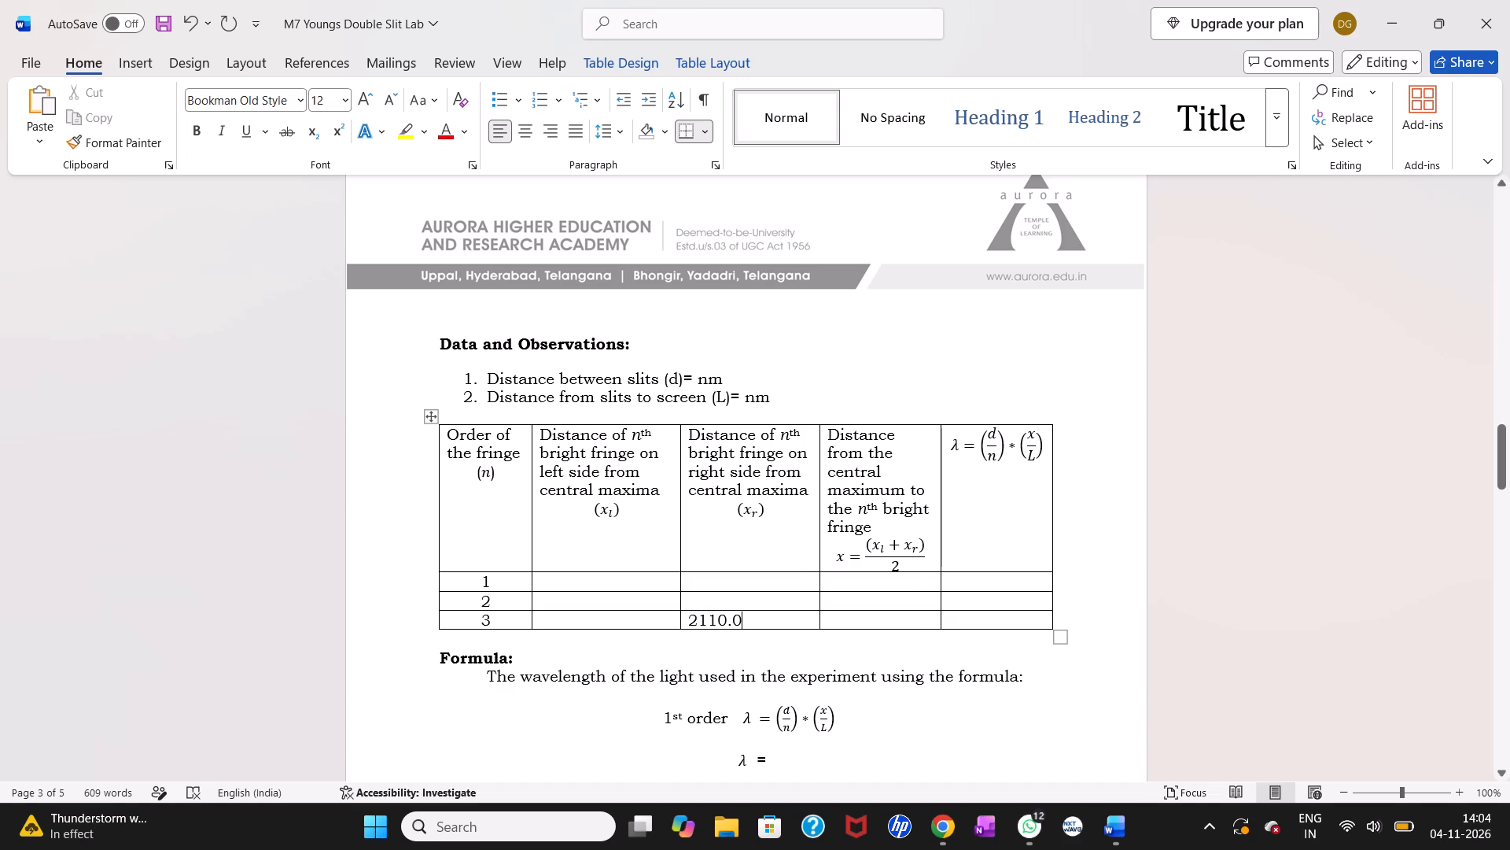
Fill the remaining right-side fringe distances (xr) with 1309.7 for the second order and 603.4 for the first.
click(722, 606)
text(1309)
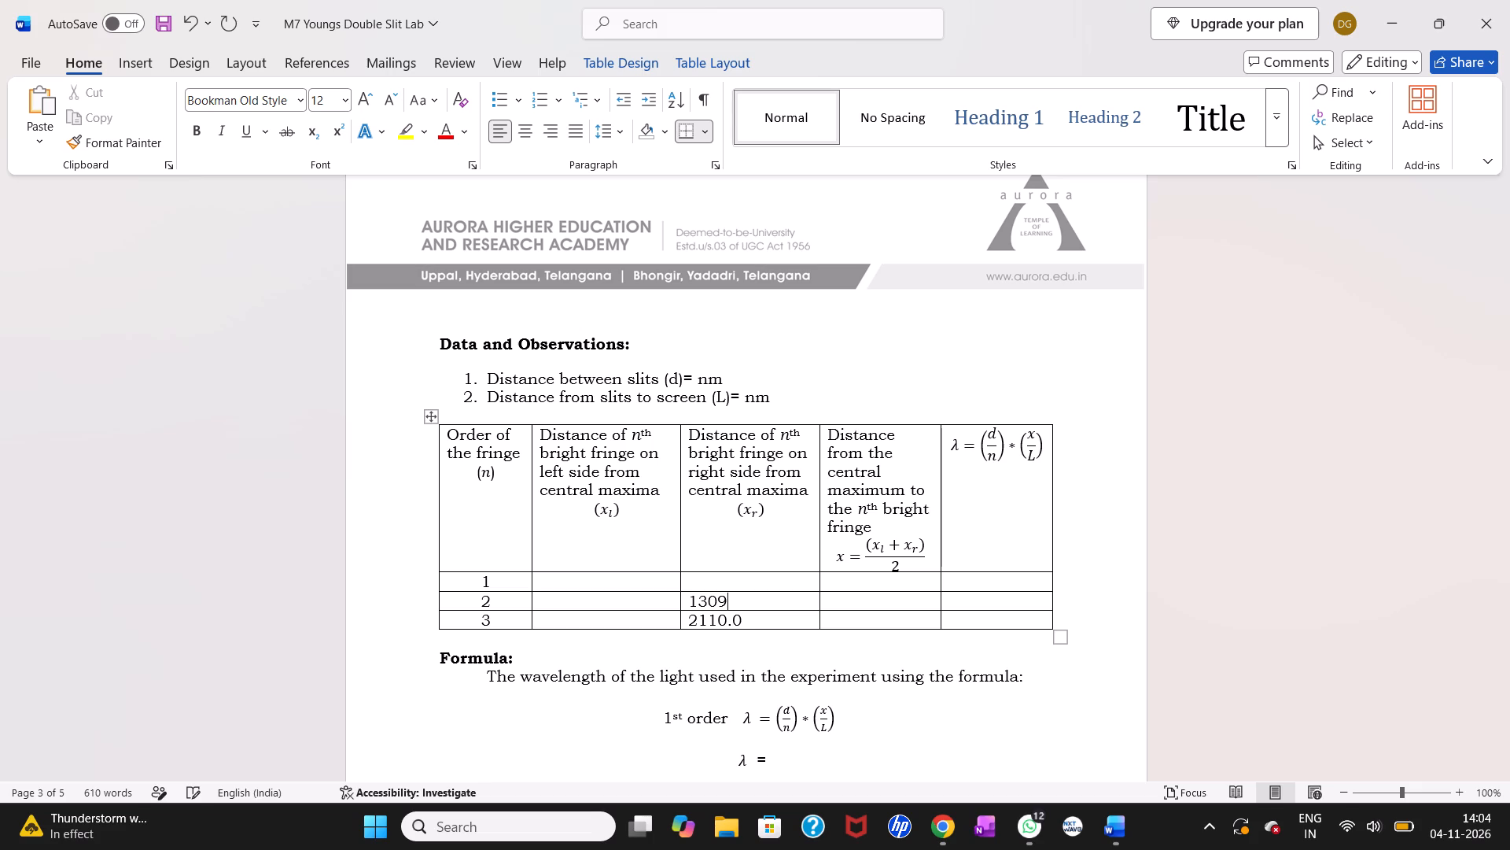
text(.7)
click(770, 581)
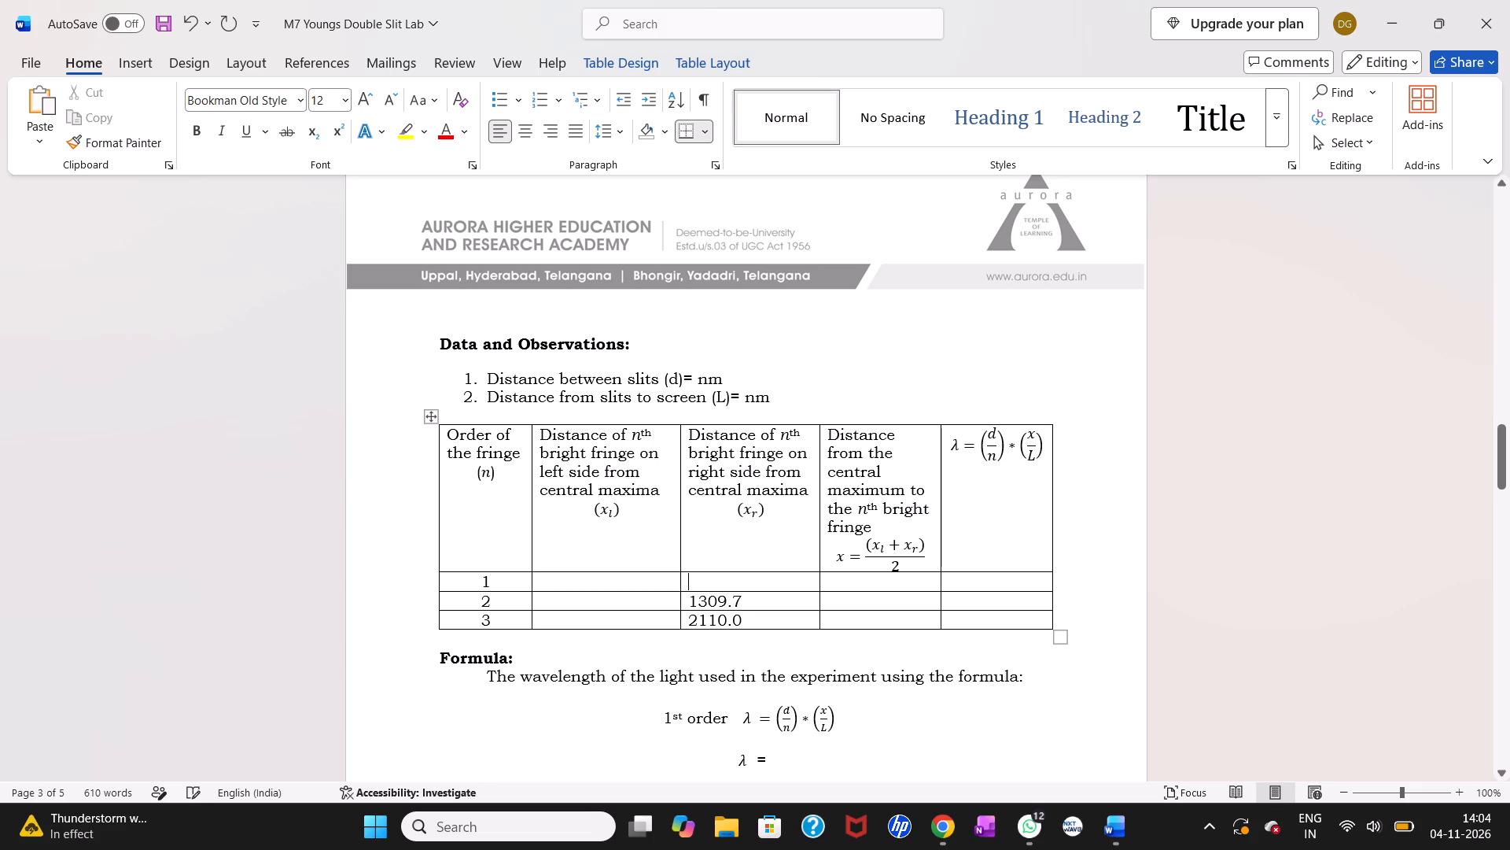
text(60)
key(3)
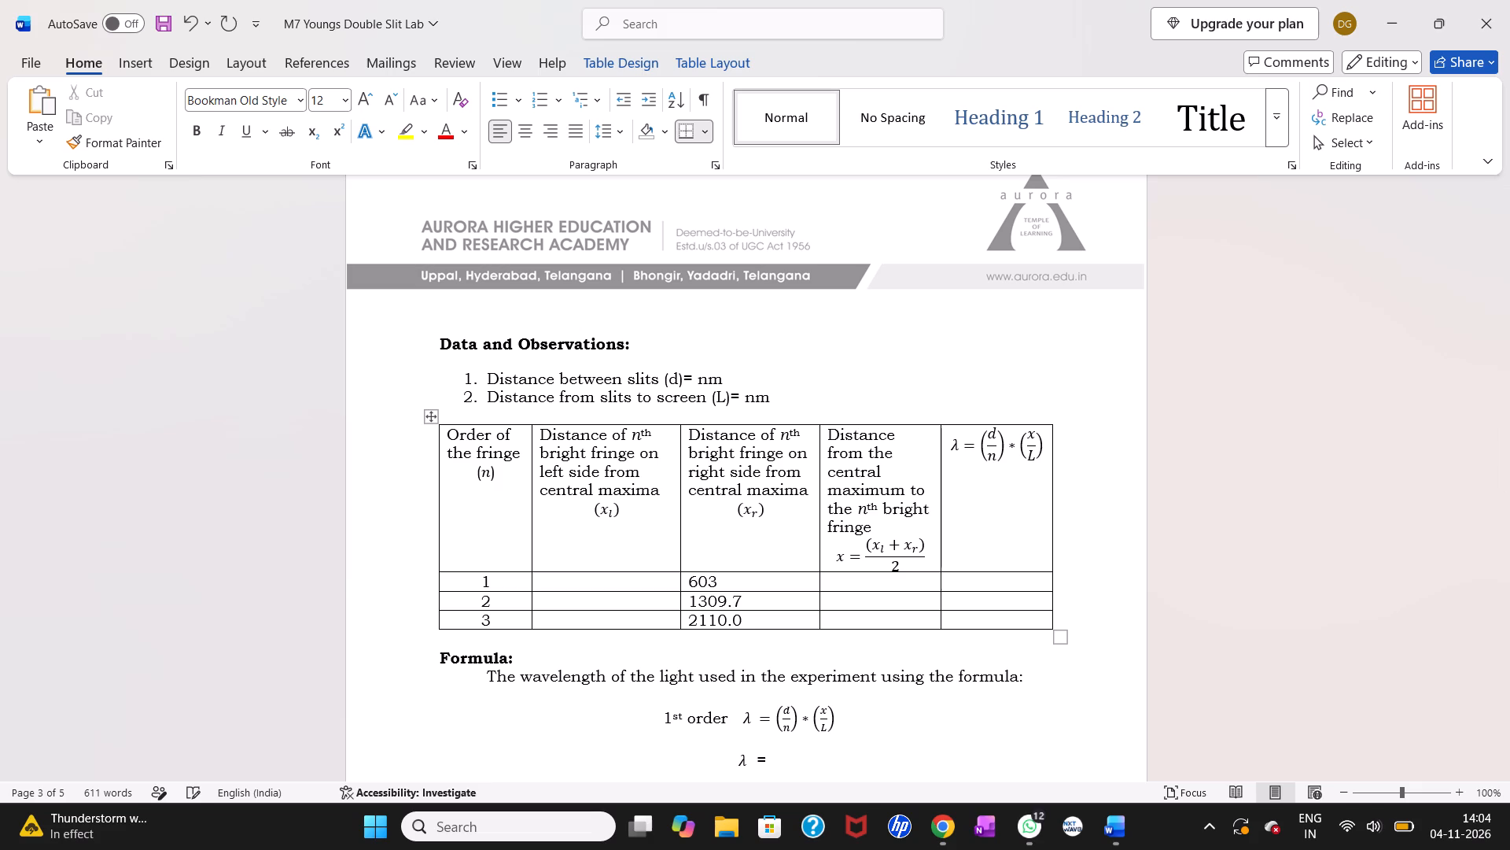
text(.4)
Enter 603.6 as the first-order left-side fringe distance (xl) in the observations table.
click(639, 587)
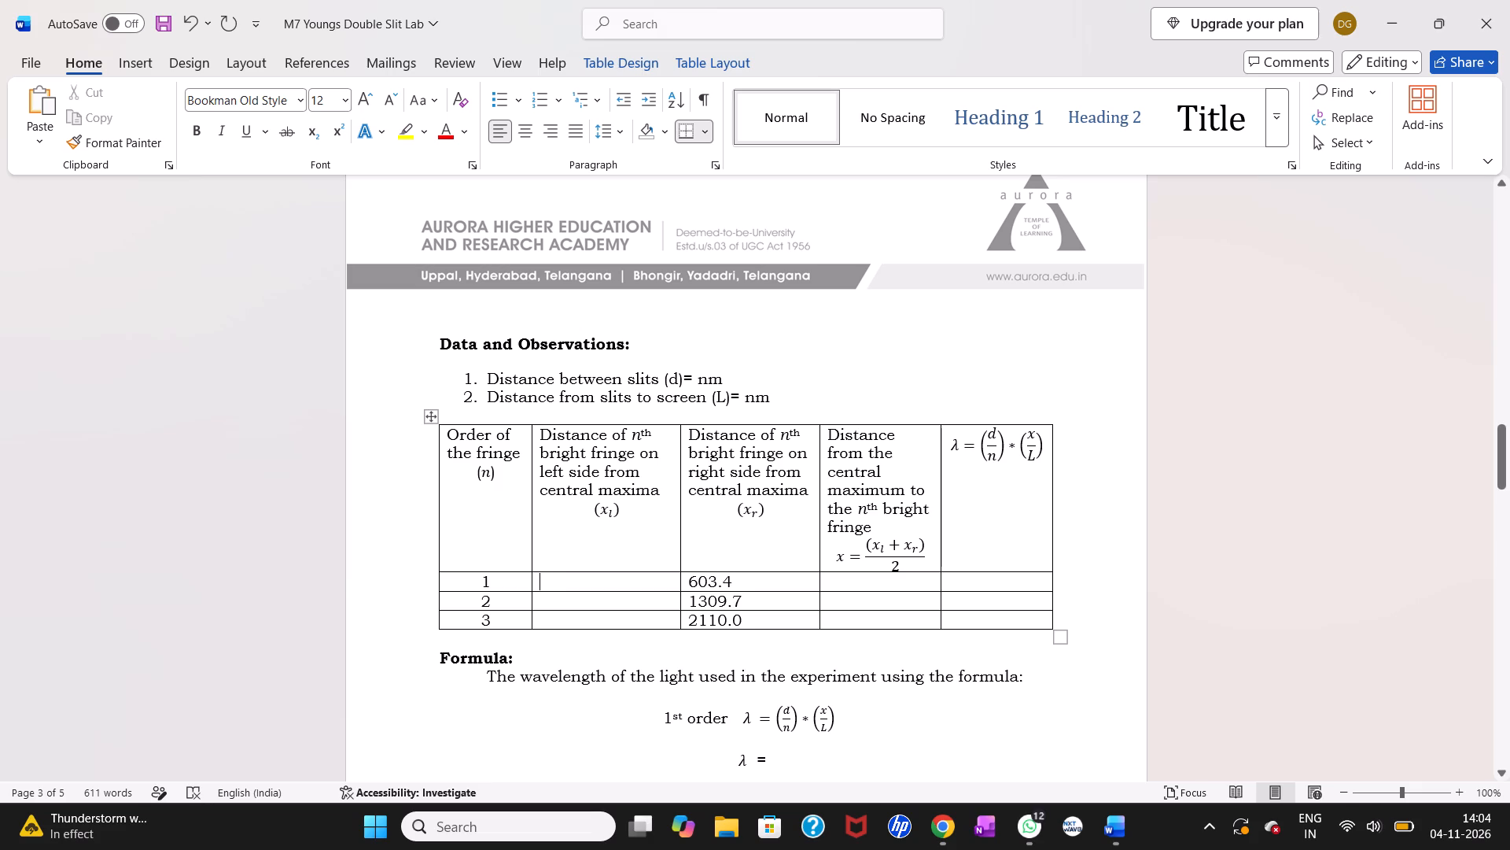
text(603.)
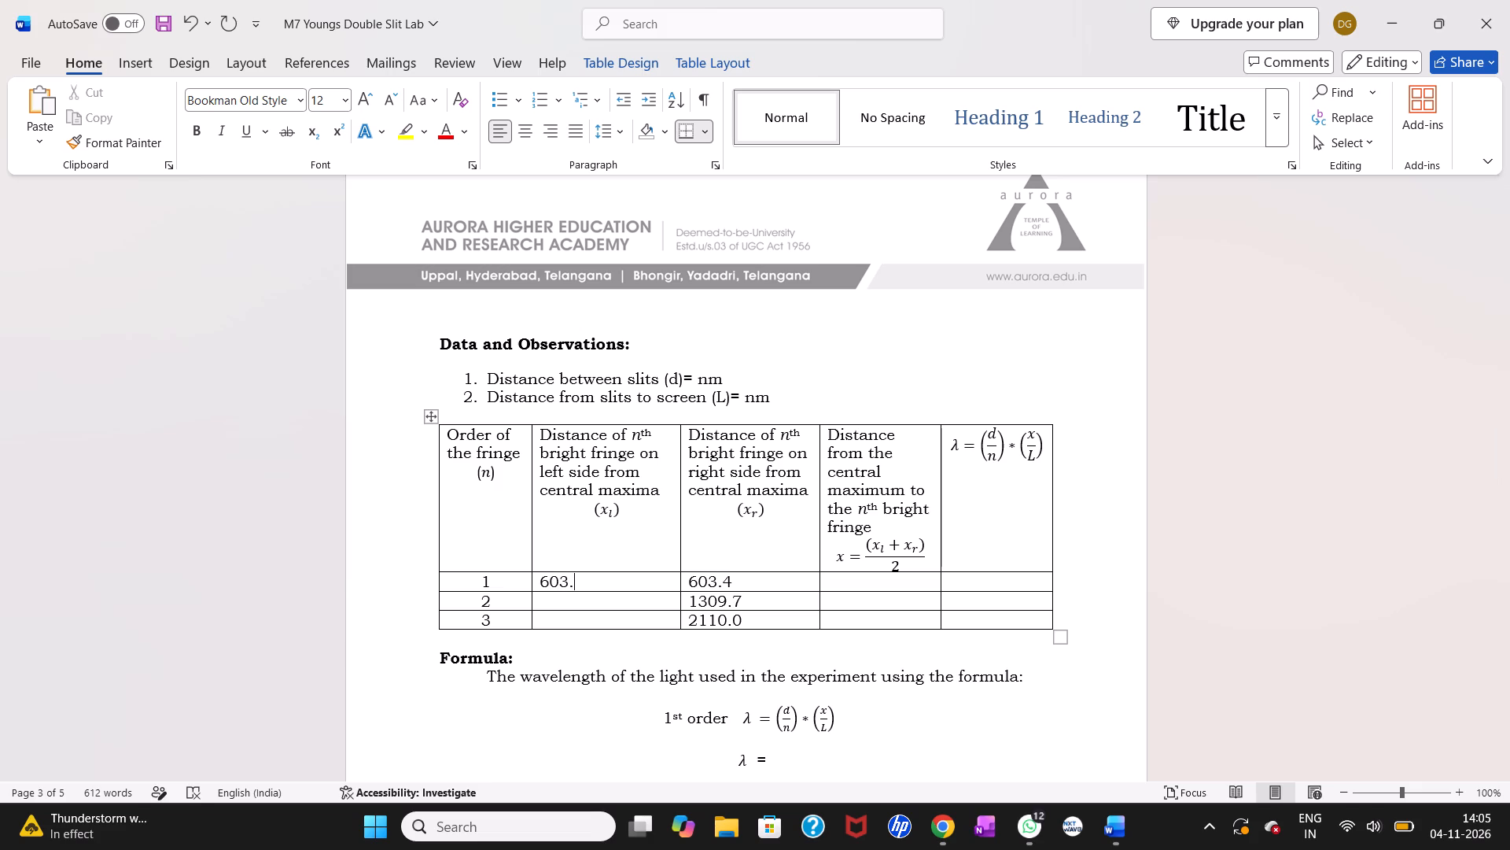
key(2)
key(BackSpace)
key(6)
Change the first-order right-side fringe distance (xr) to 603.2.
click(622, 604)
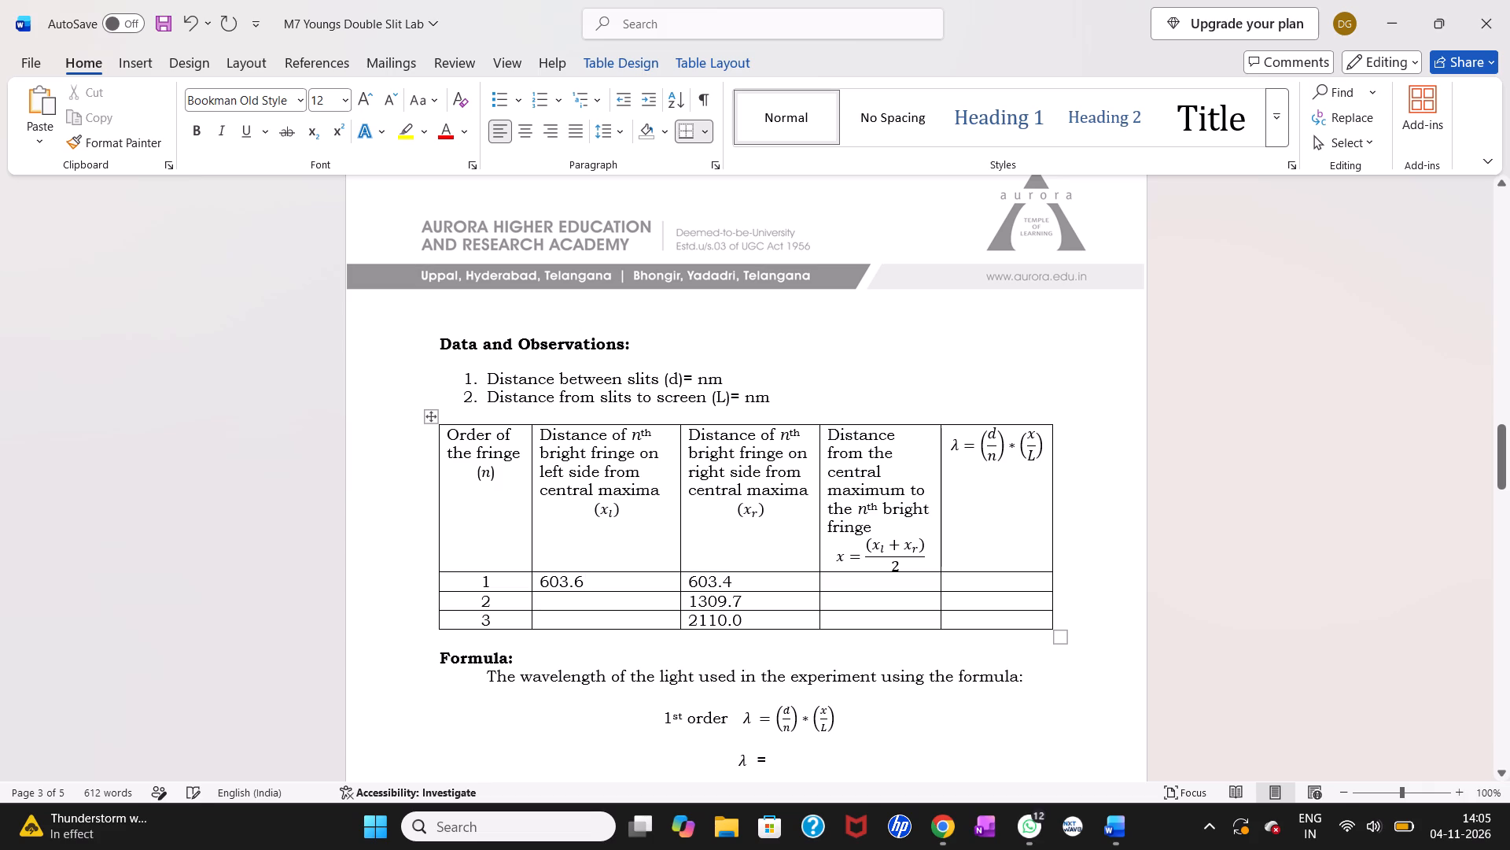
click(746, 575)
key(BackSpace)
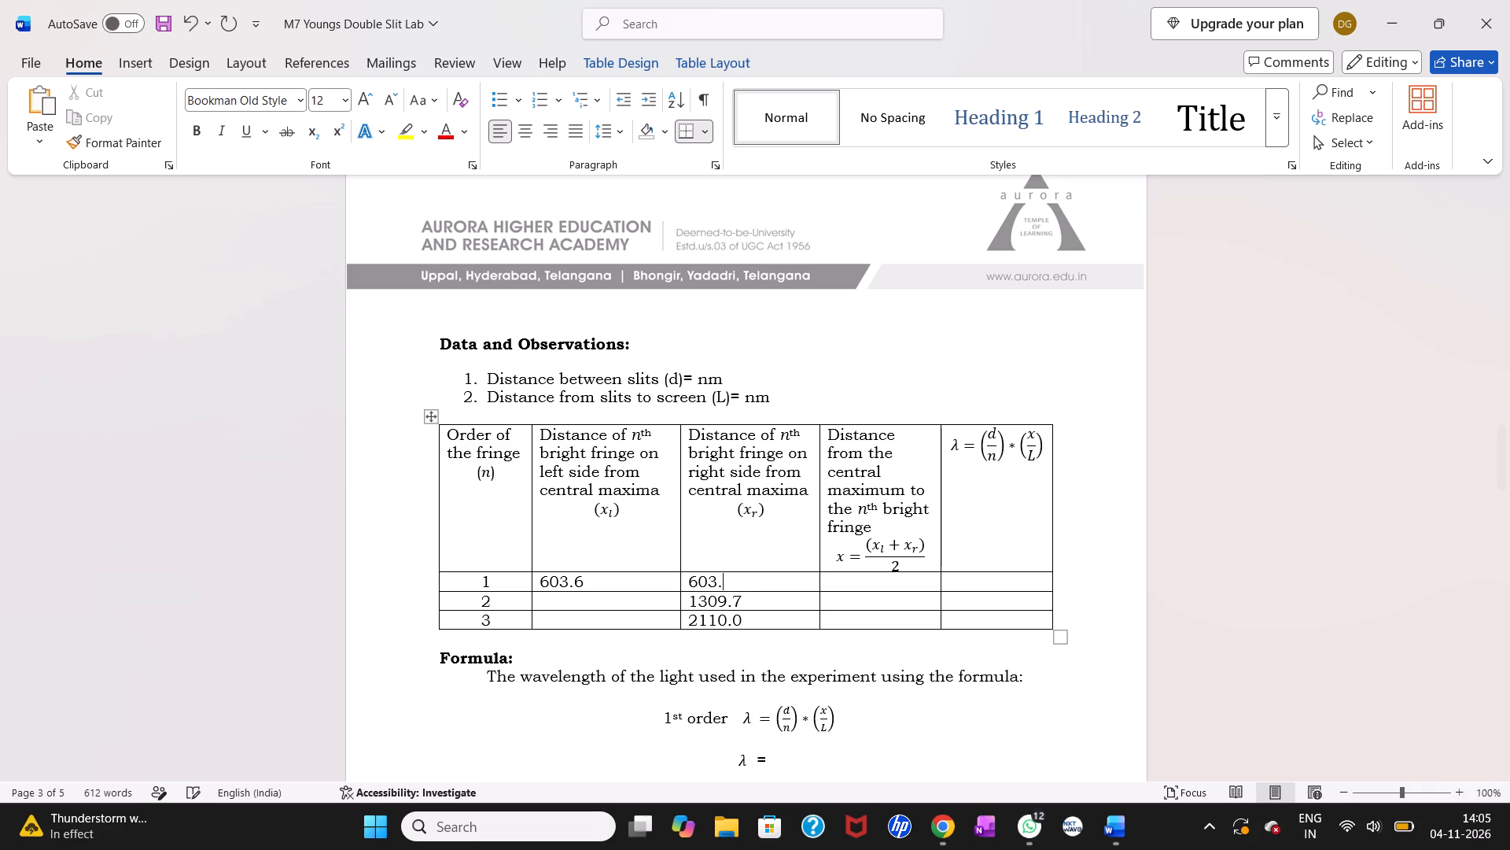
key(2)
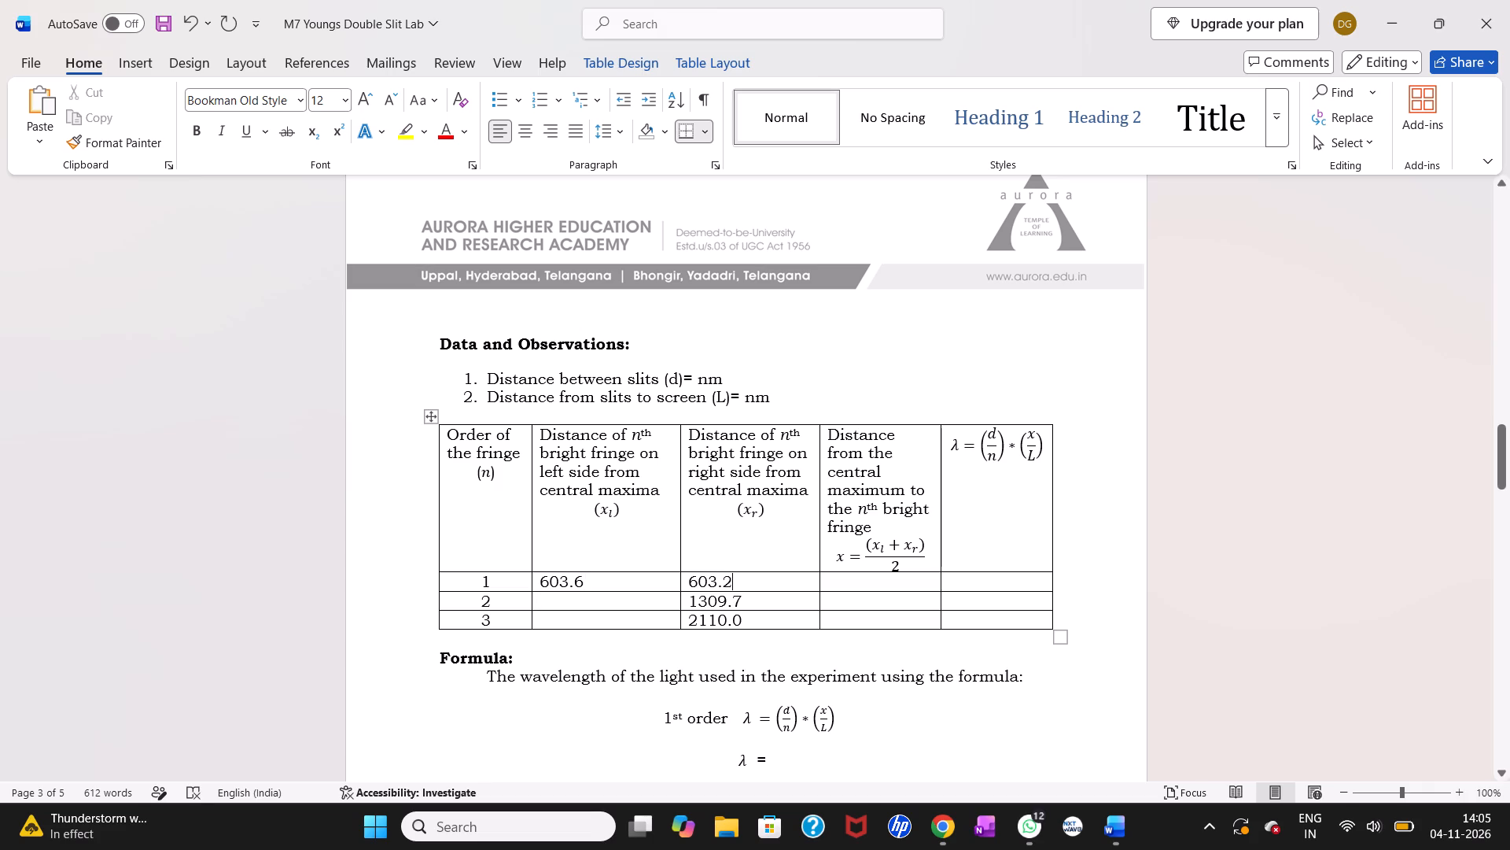
Correct the first-order left-side fringe distance (xl) to 602.0.
click(618, 578)
key(BackSpace)
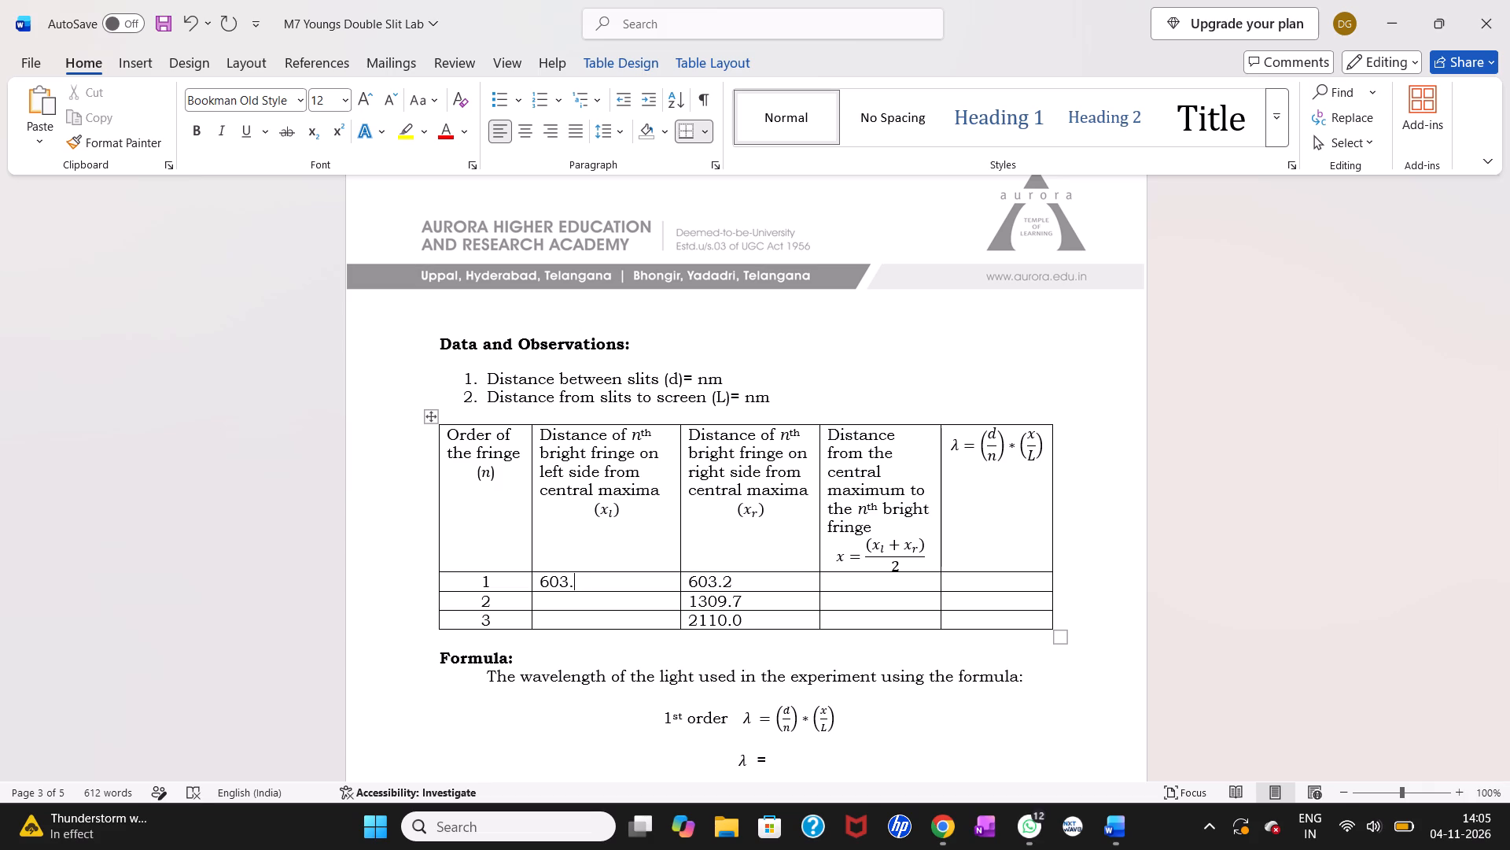
key(0)
click(721, 582)
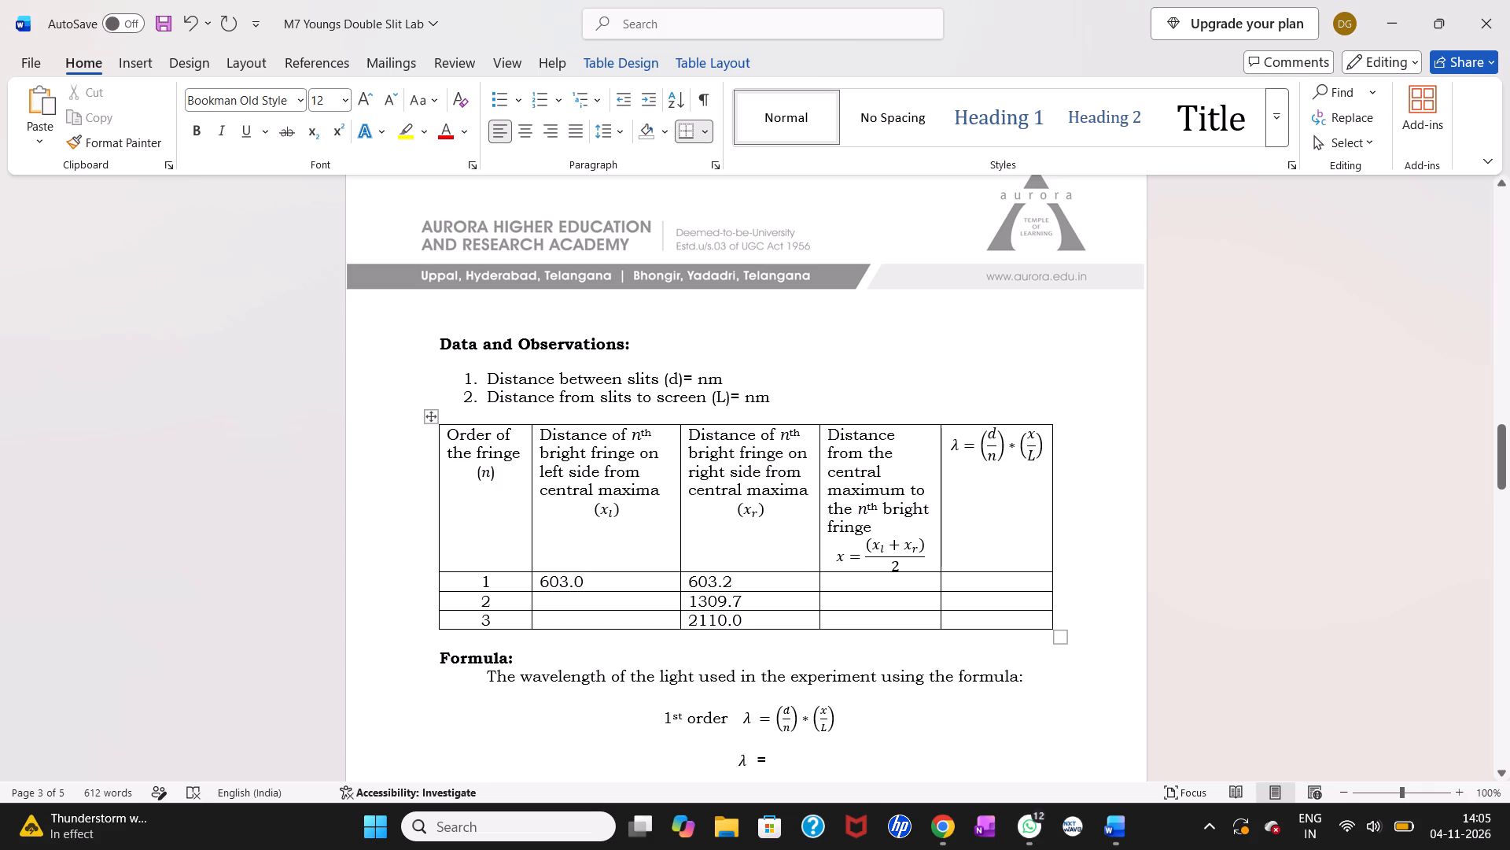
click(716, 583)
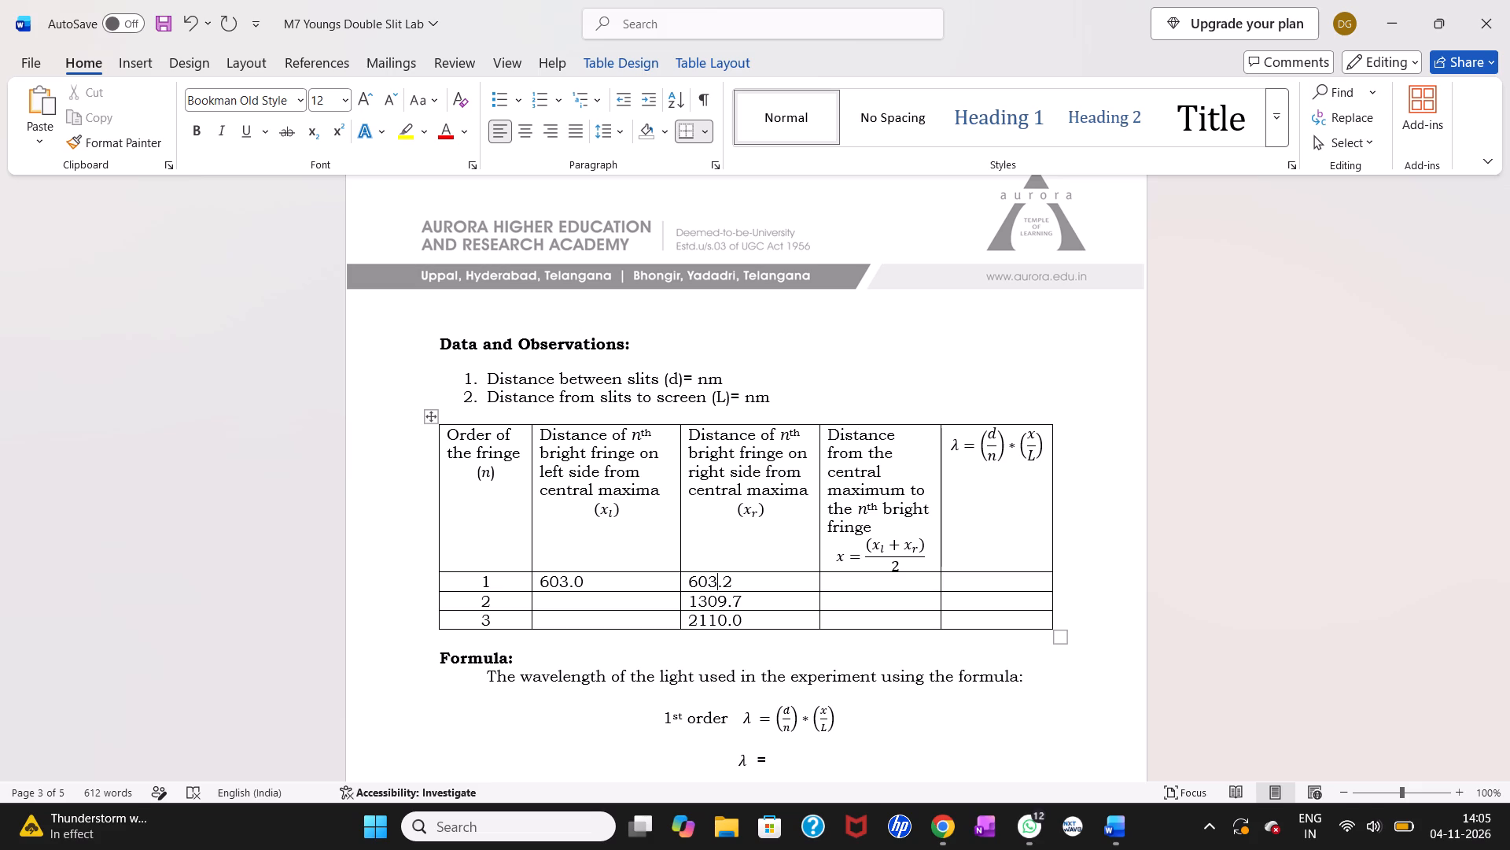
click(567, 578)
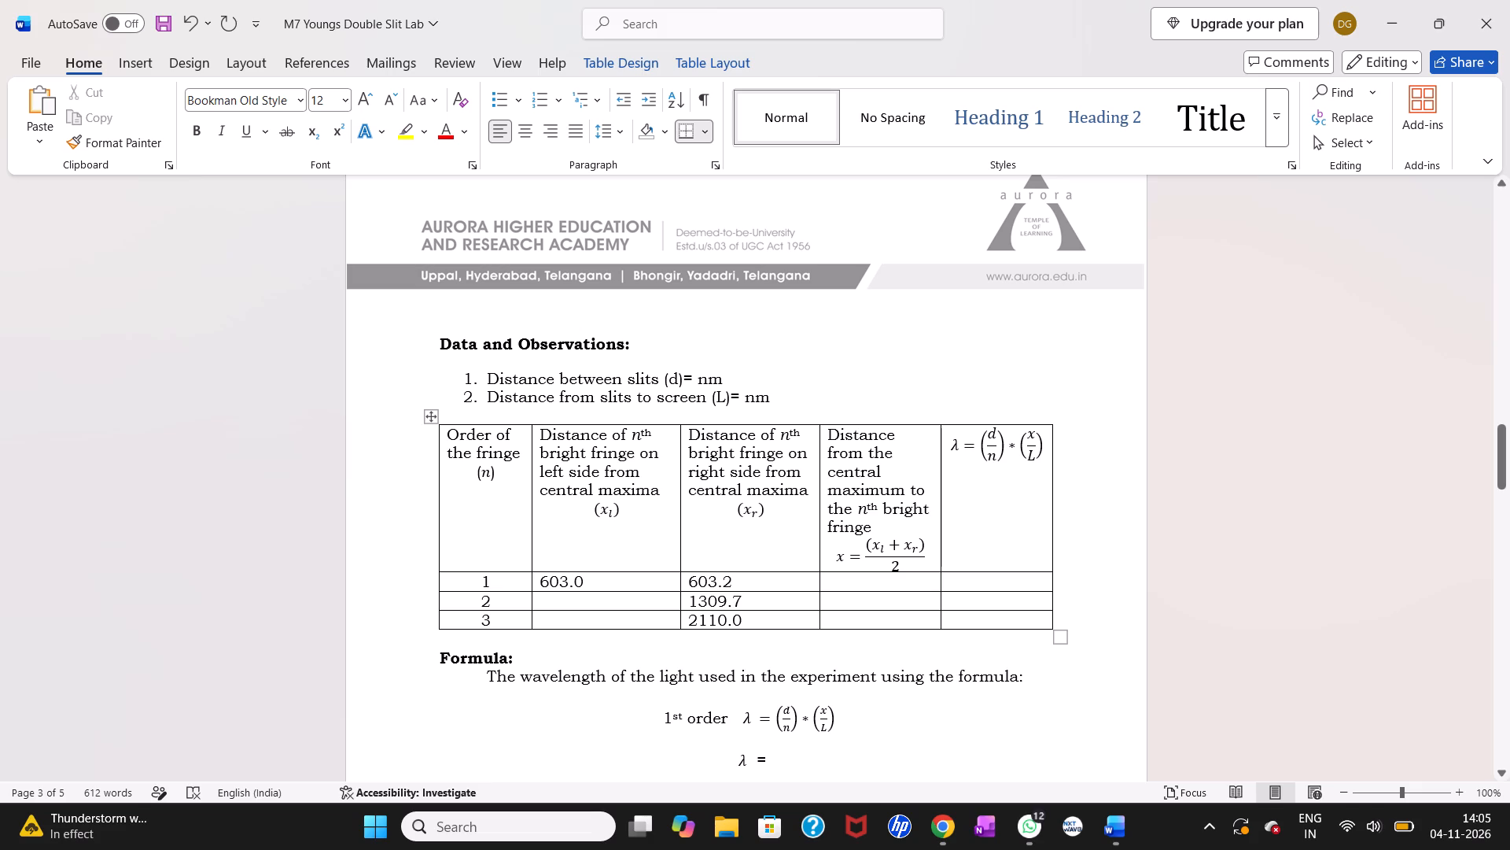
key(BackSpace)
key(2)
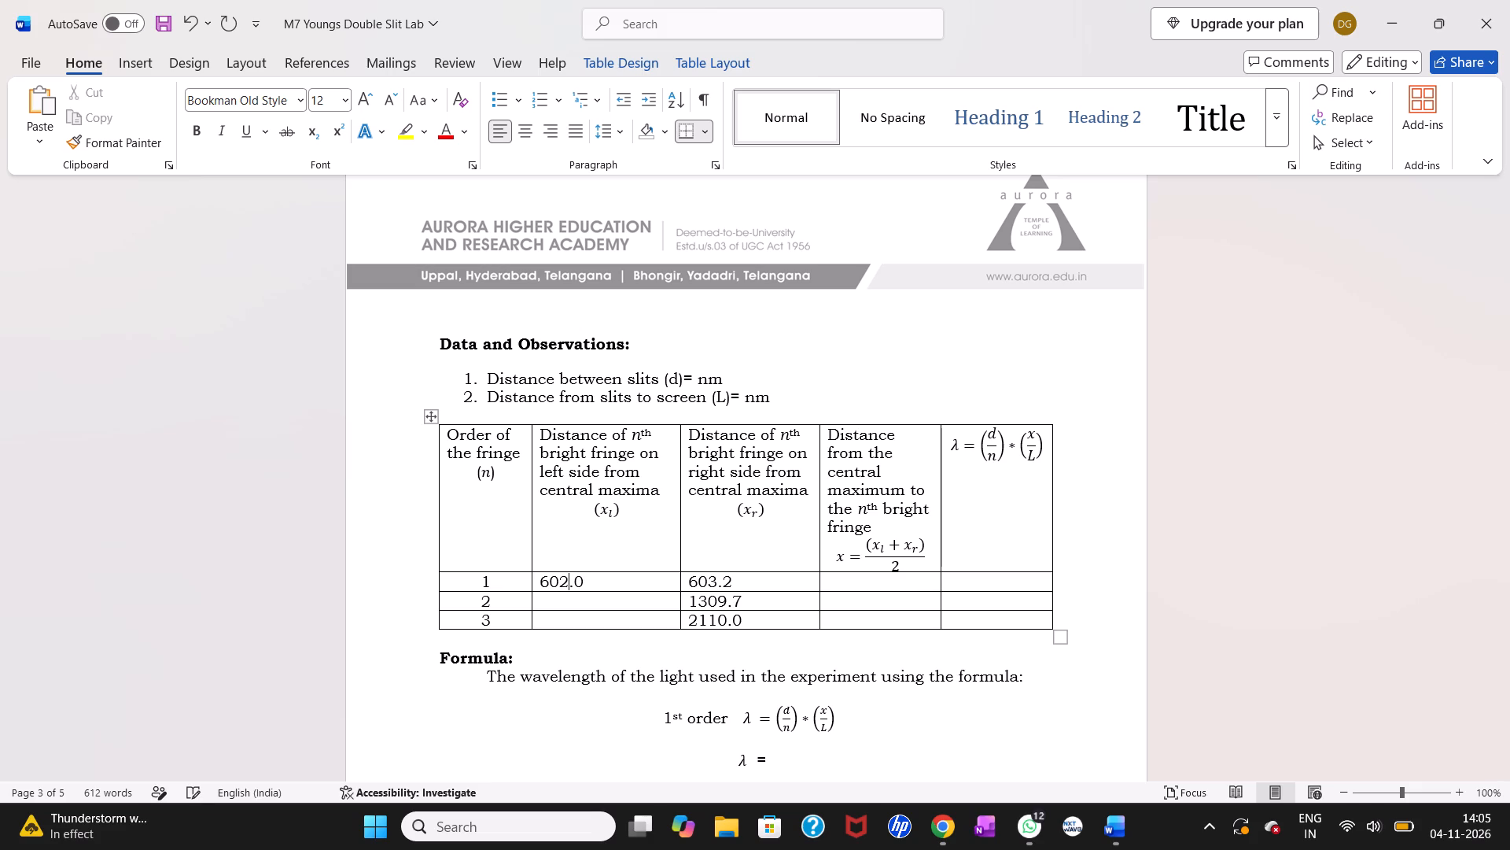
Correct the first-order right-side fringe distance (xr) to 602.8.
click(720, 585)
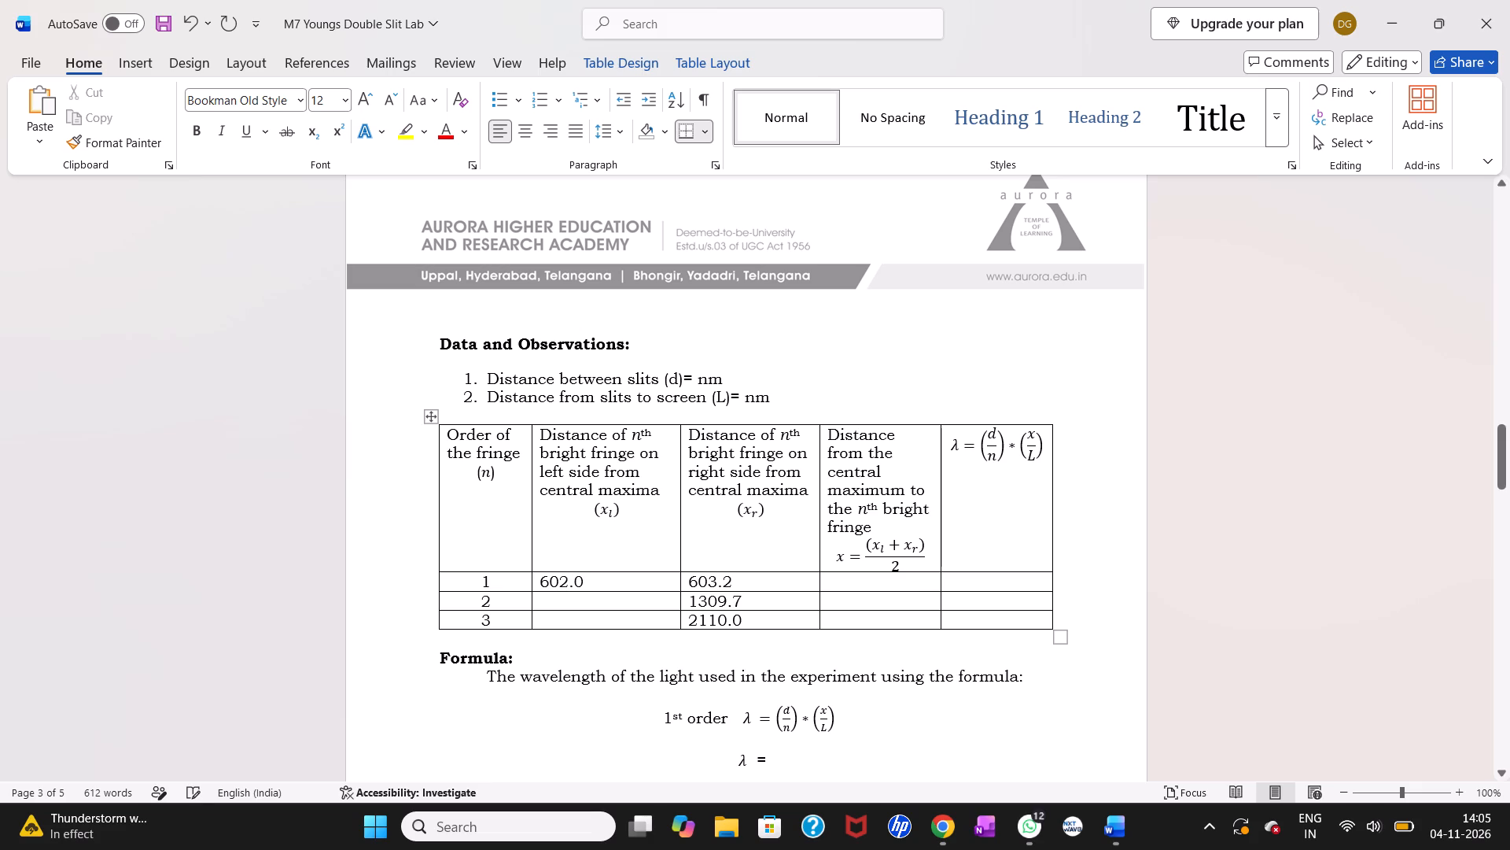
key(BackSpace)
key(2)
click(737, 586)
key(BackSpace)
key(8)
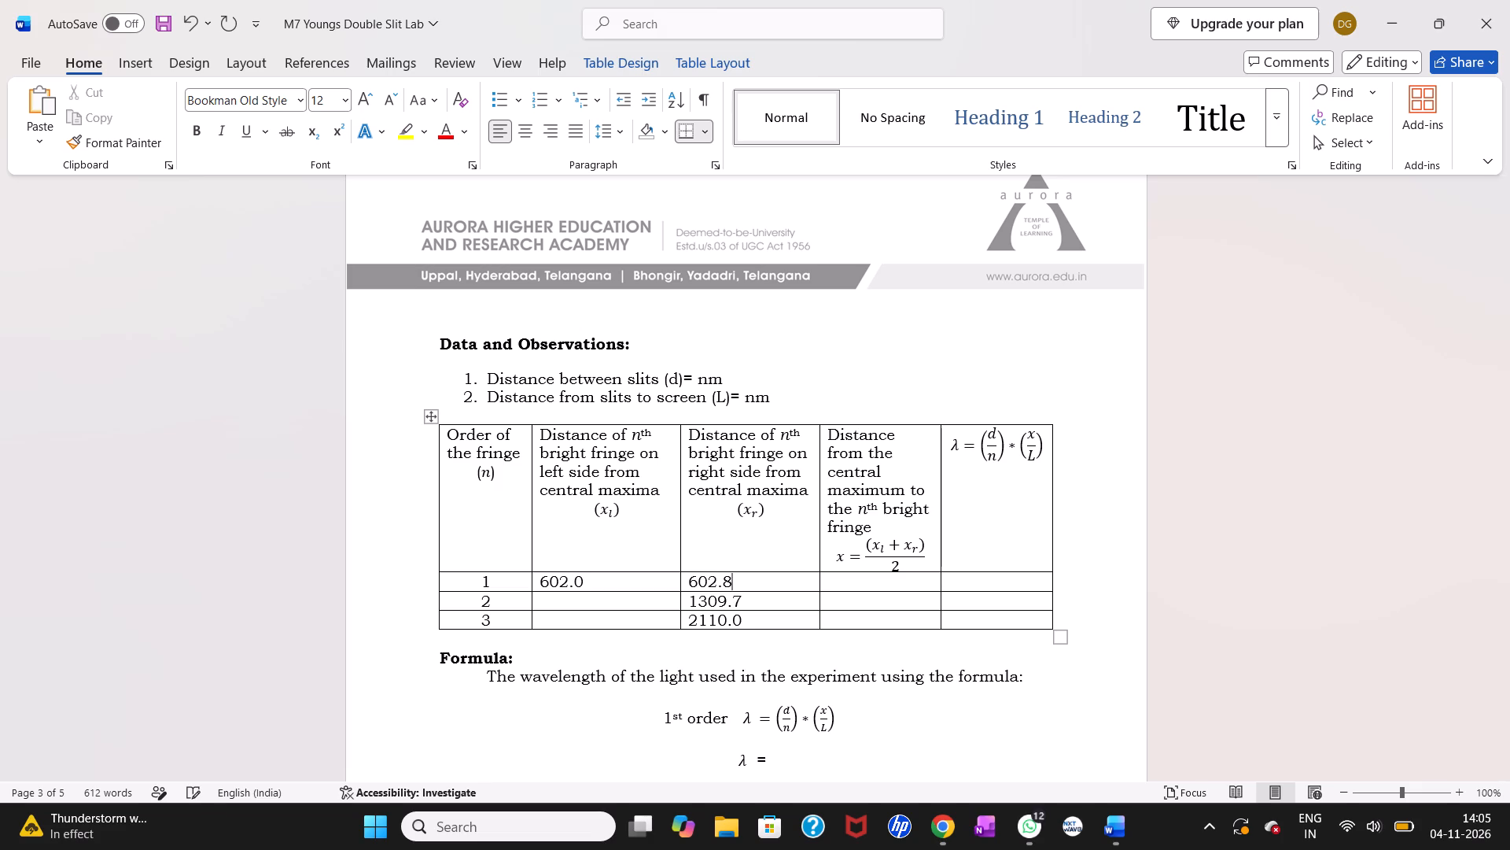
Correct the first-order fringe distances to 602.8 on the left side (xl) and 602.6 on the right side (xr).
click(635, 587)
key(BackSpace)
key(8)
click(742, 582)
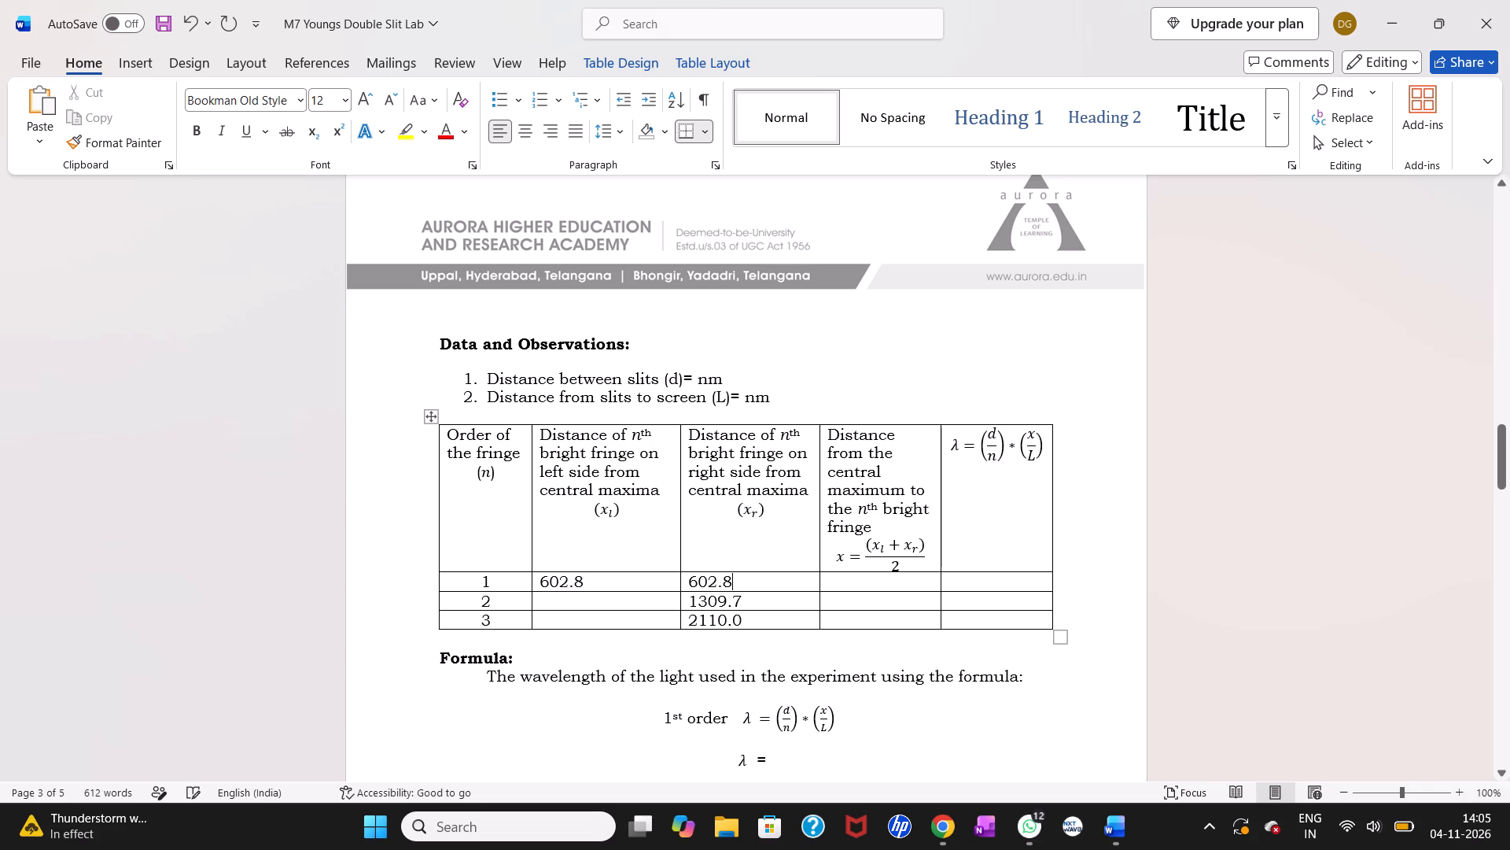
key(BackSpace)
key(6)
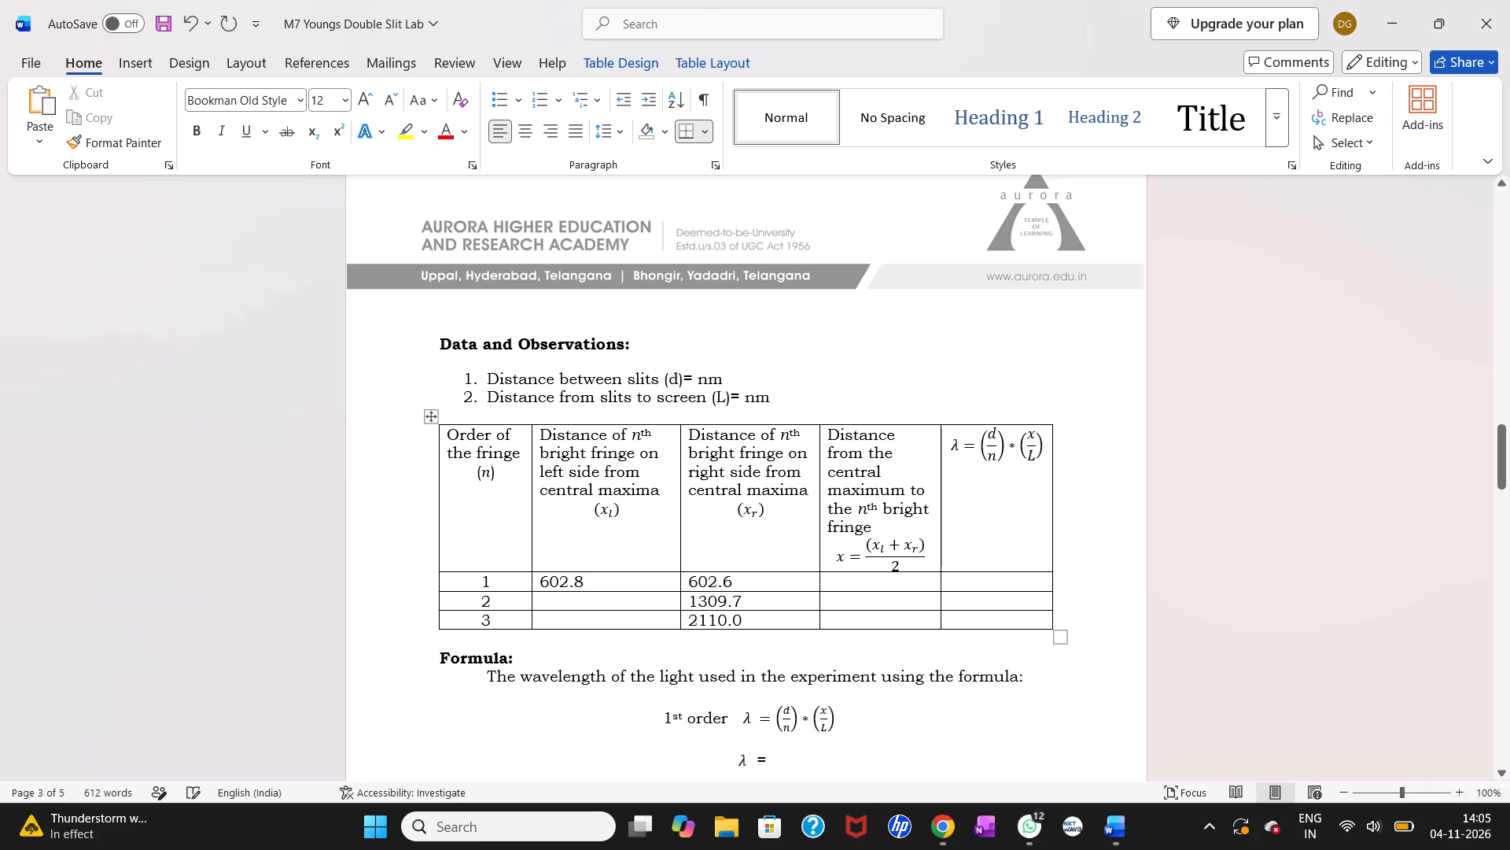
Enter 1297.9 as the second-order left-side fringe distance (xl) in the observations table.
click(635, 598)
text(12)
text(97)
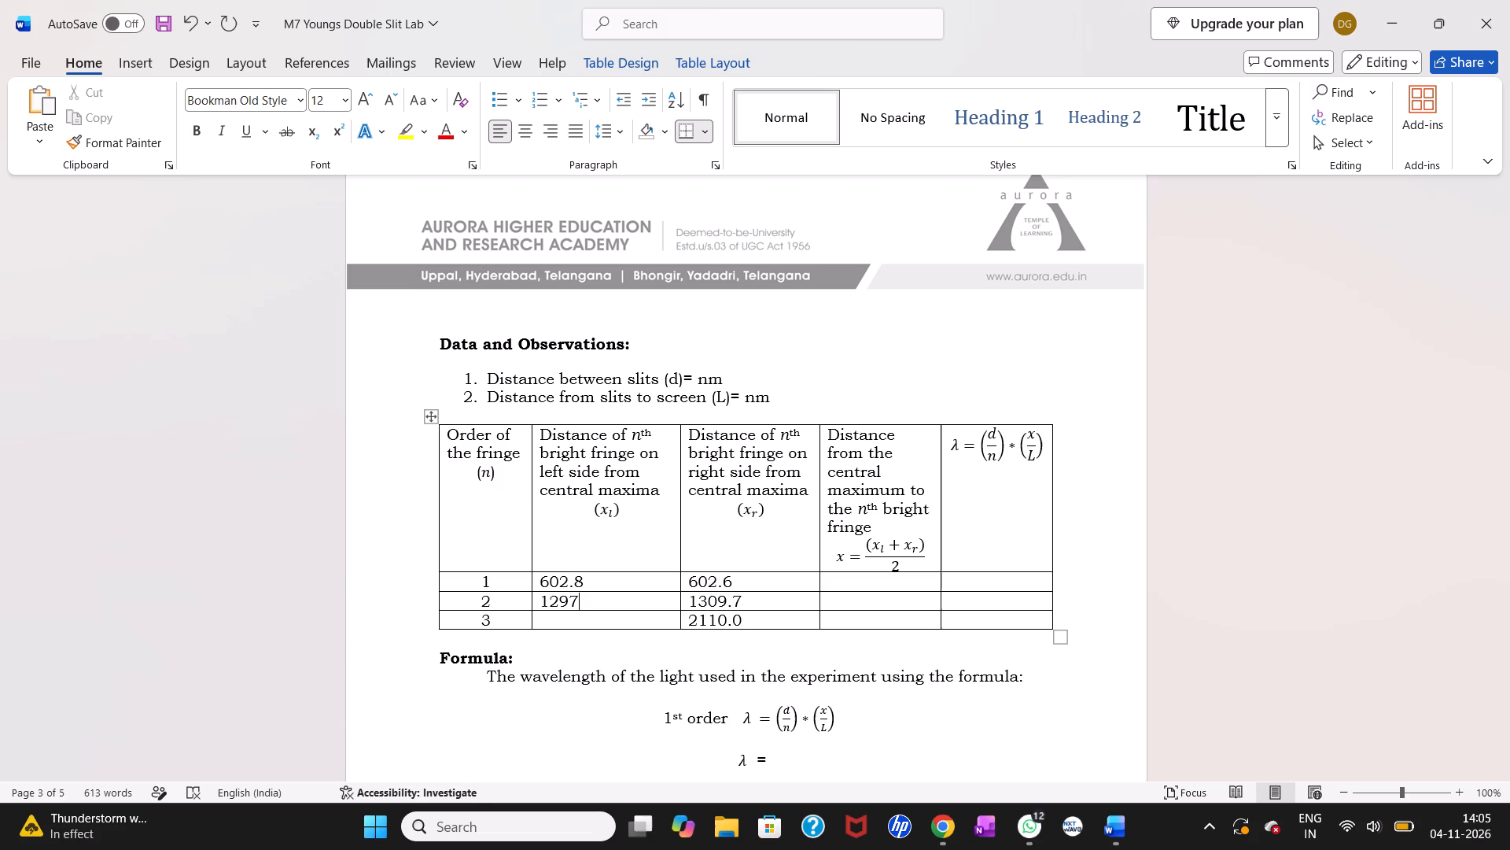
key(period)
key(9)
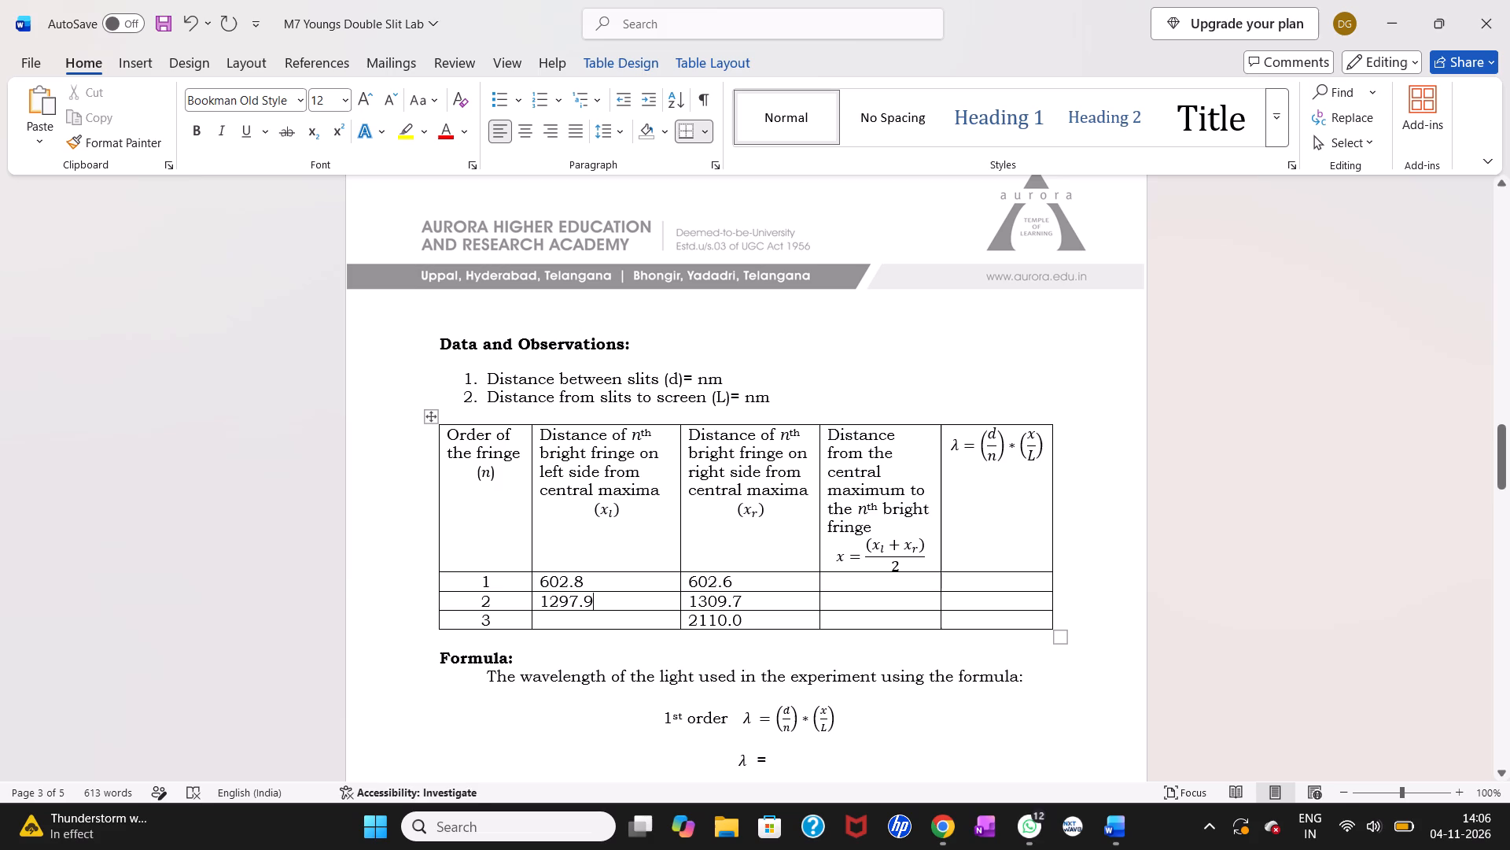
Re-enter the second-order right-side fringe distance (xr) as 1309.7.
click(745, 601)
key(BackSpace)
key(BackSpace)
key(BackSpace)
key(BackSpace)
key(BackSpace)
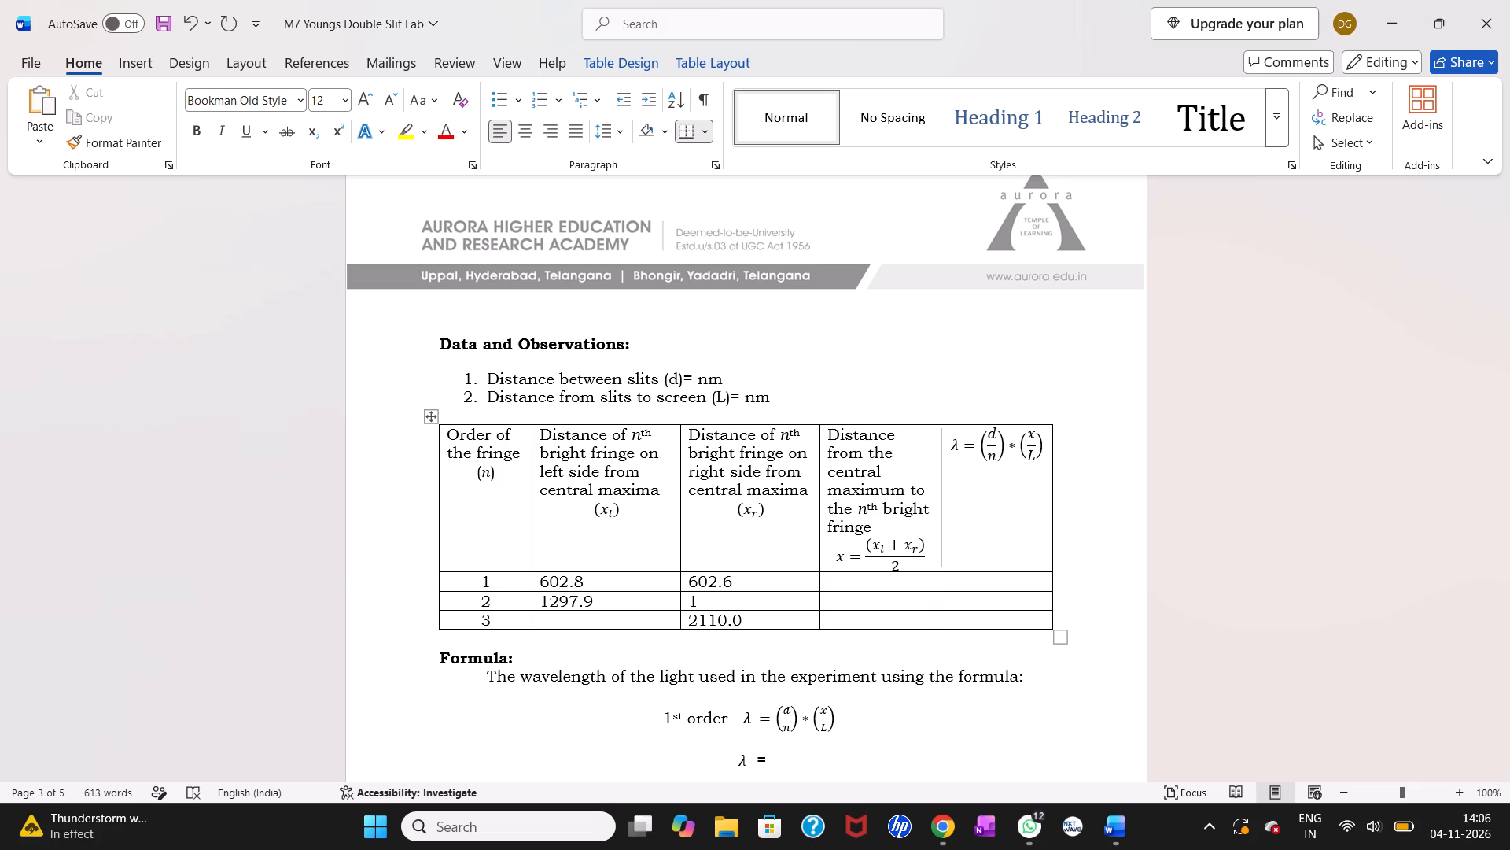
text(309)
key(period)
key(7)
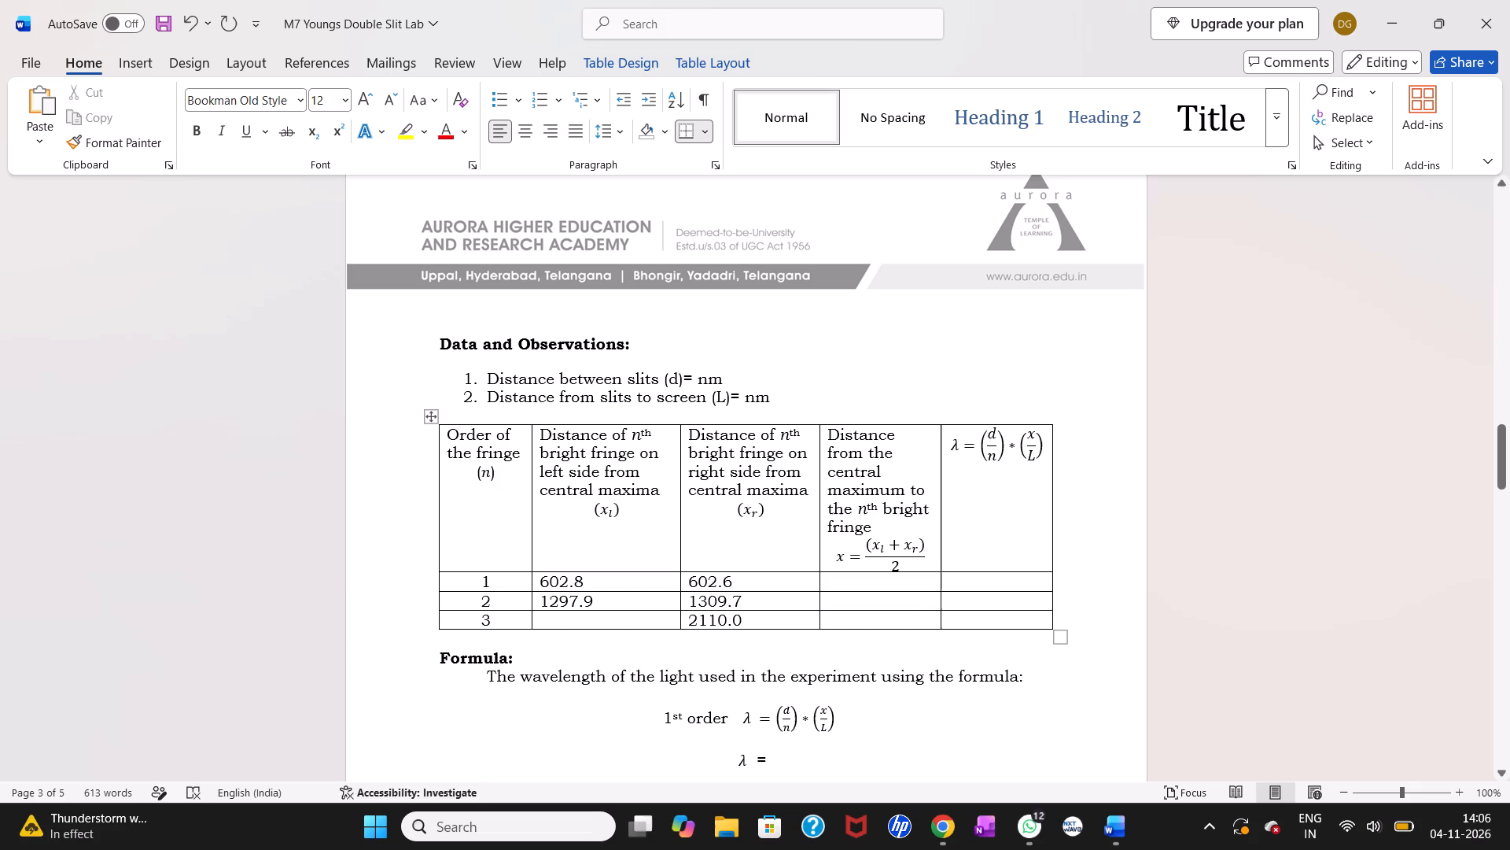
Enter 2056.8 as the third-order left-side fringe distance (xl) in the observations table.
click(621, 623)
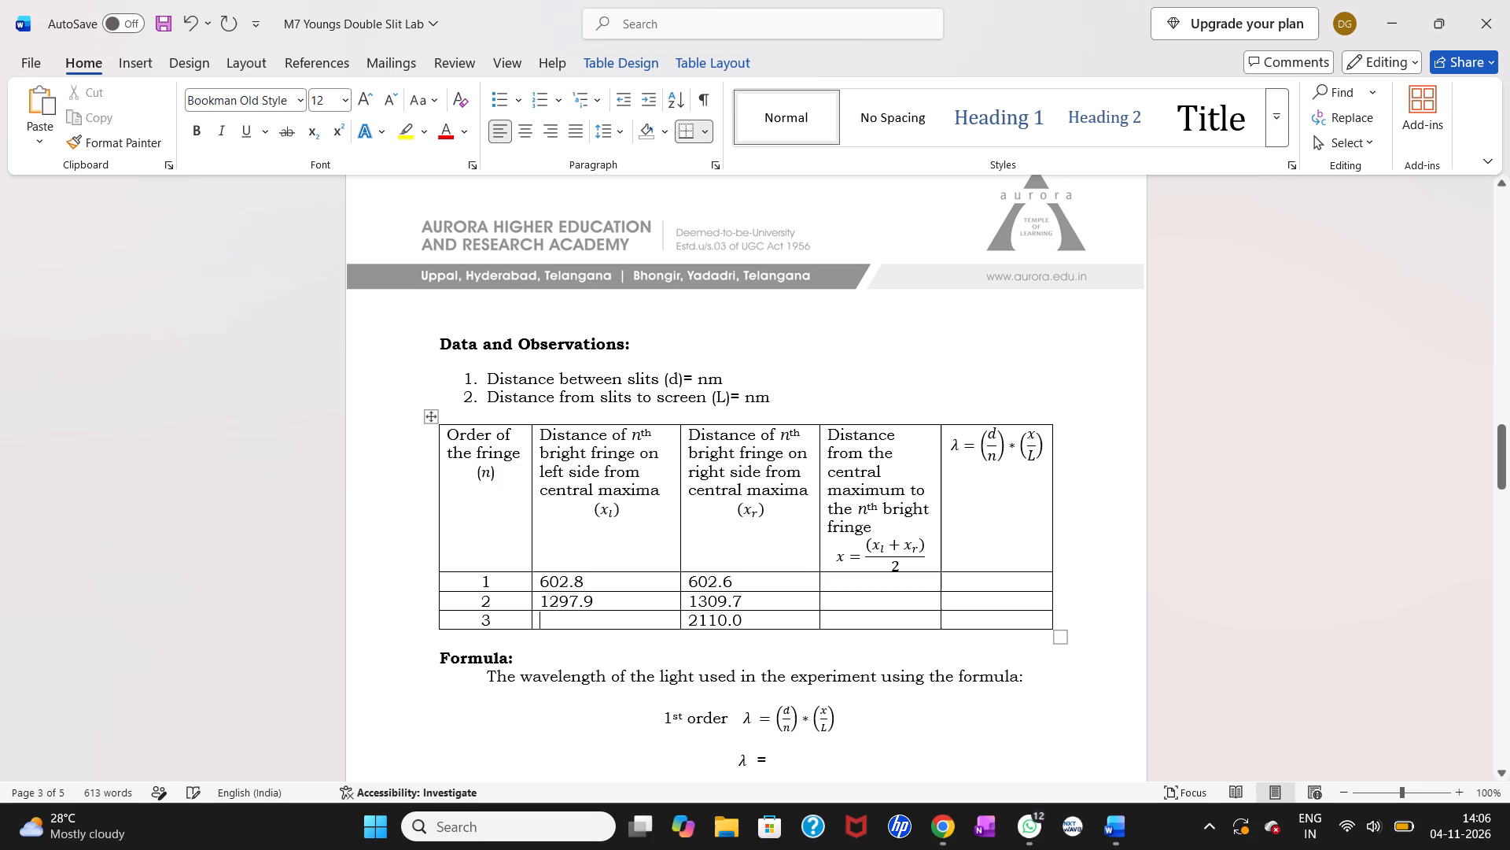
text(20)
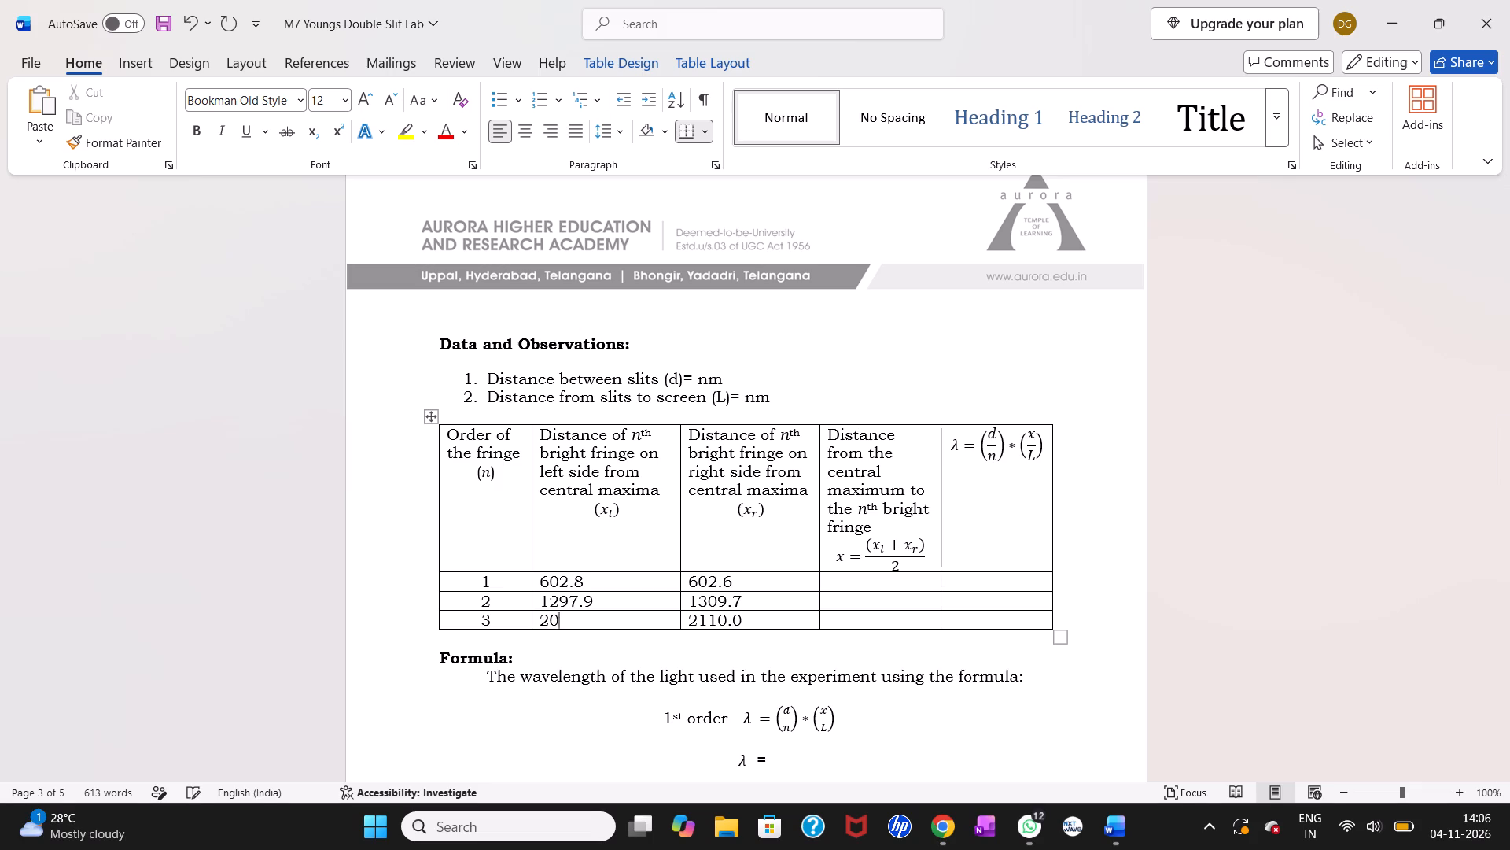
text(56)
key(period)
key(8)
Start filling the first-order cell of the averaged distance (x) column in the observations table.
click(841, 586)
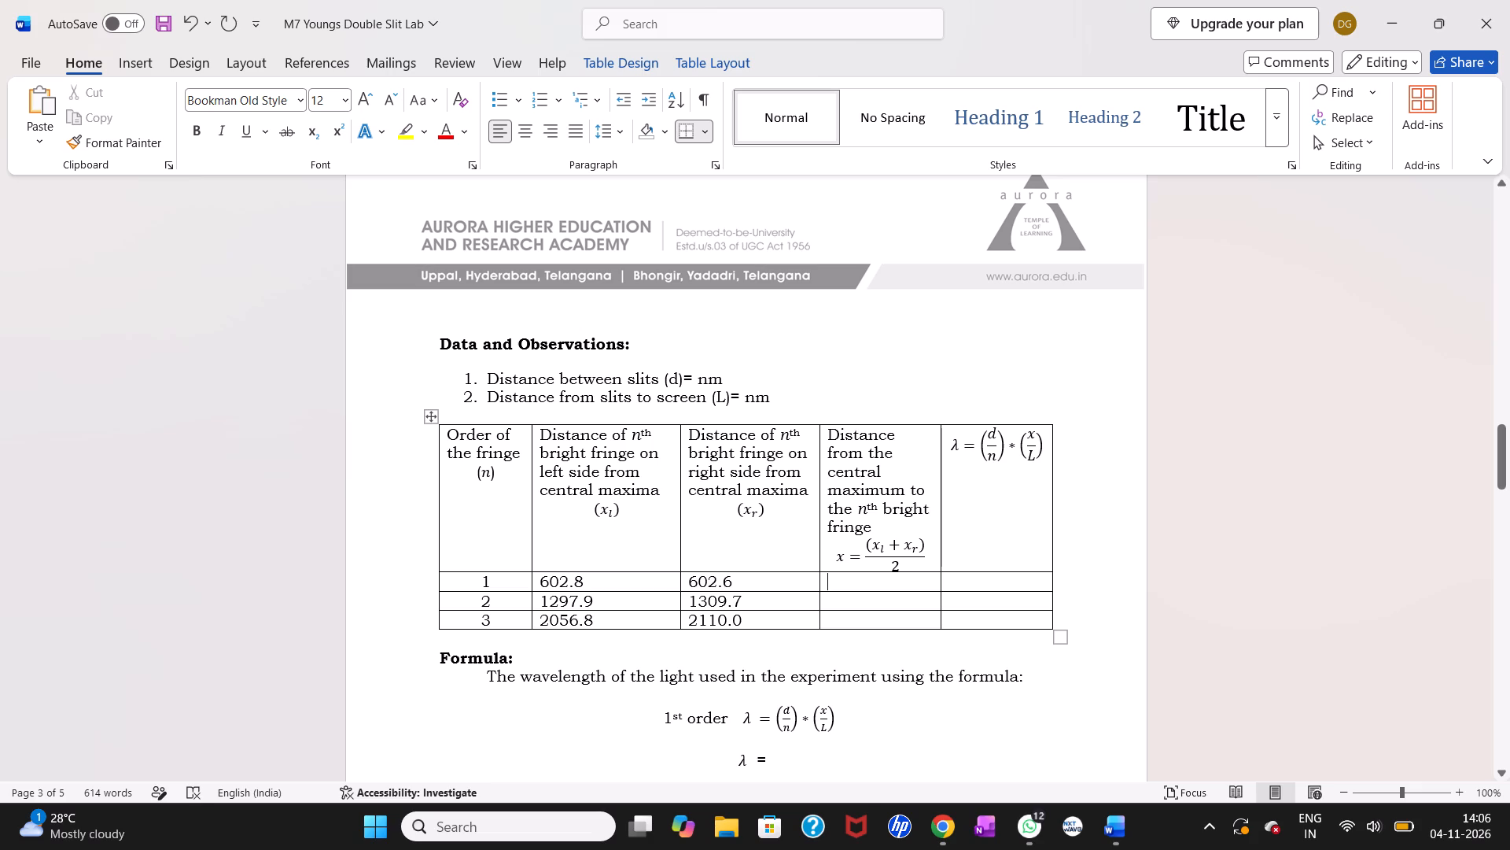
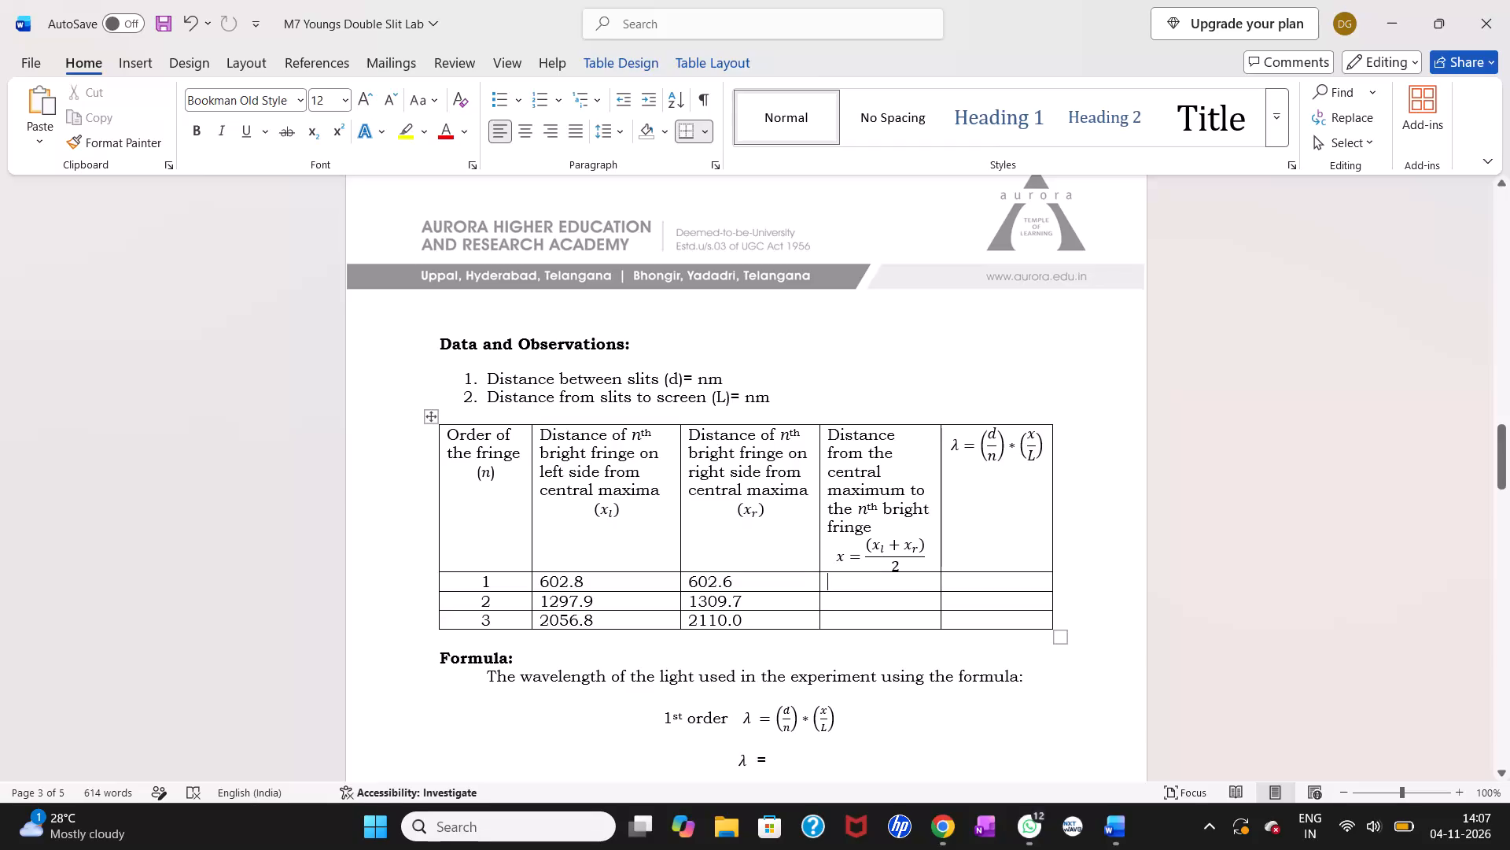
Fill the averaged distance (x) column of the observations table with 602.7, 1303.4 and 2083.4 for orders 1 to 3.
click(856, 577)
text(602)
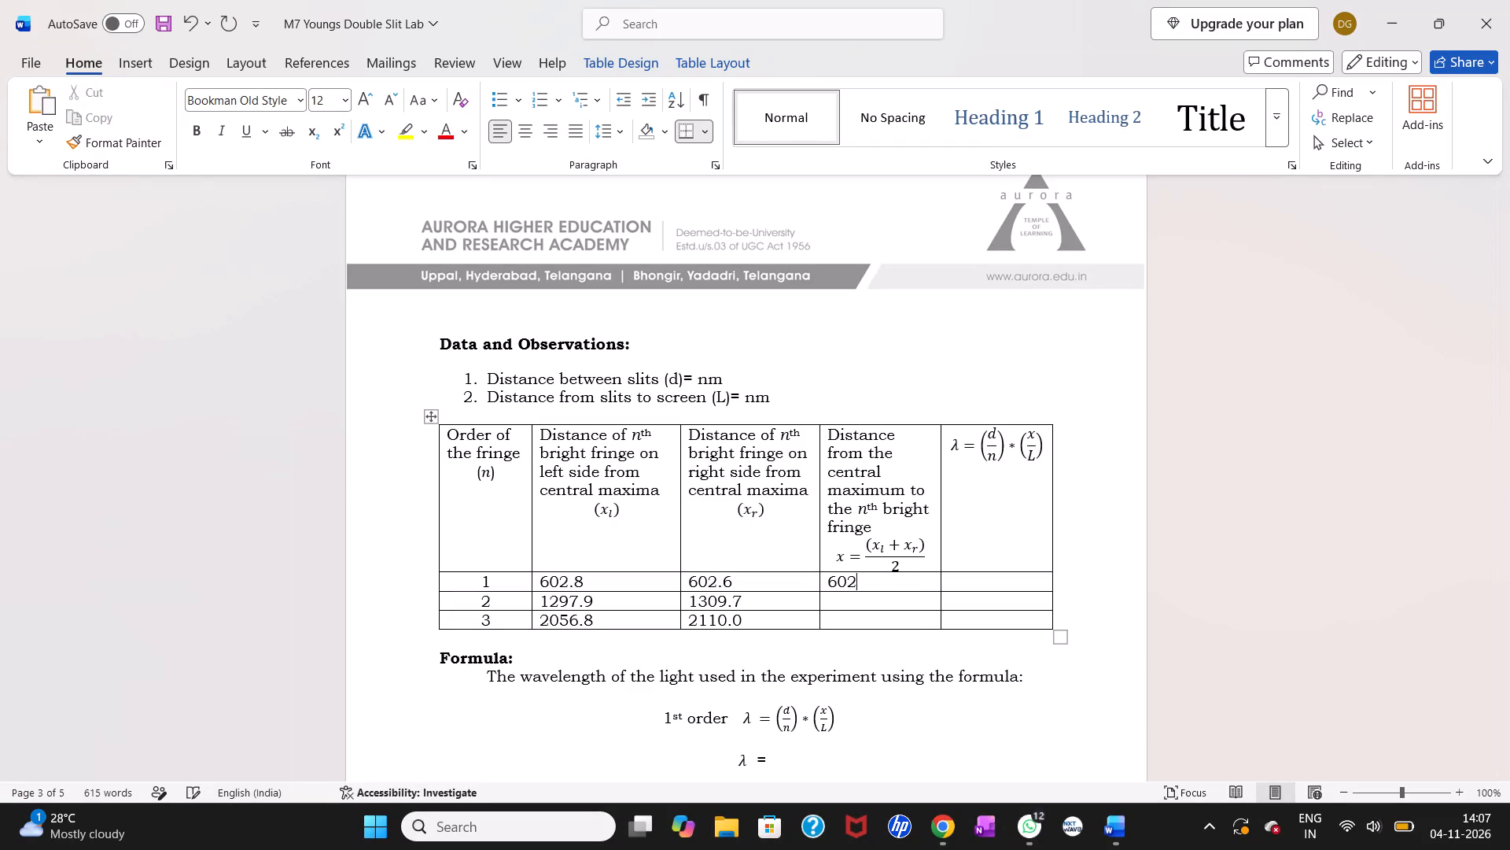
text(.7)
click(842, 606)
click(1000, 583)
click(872, 603)
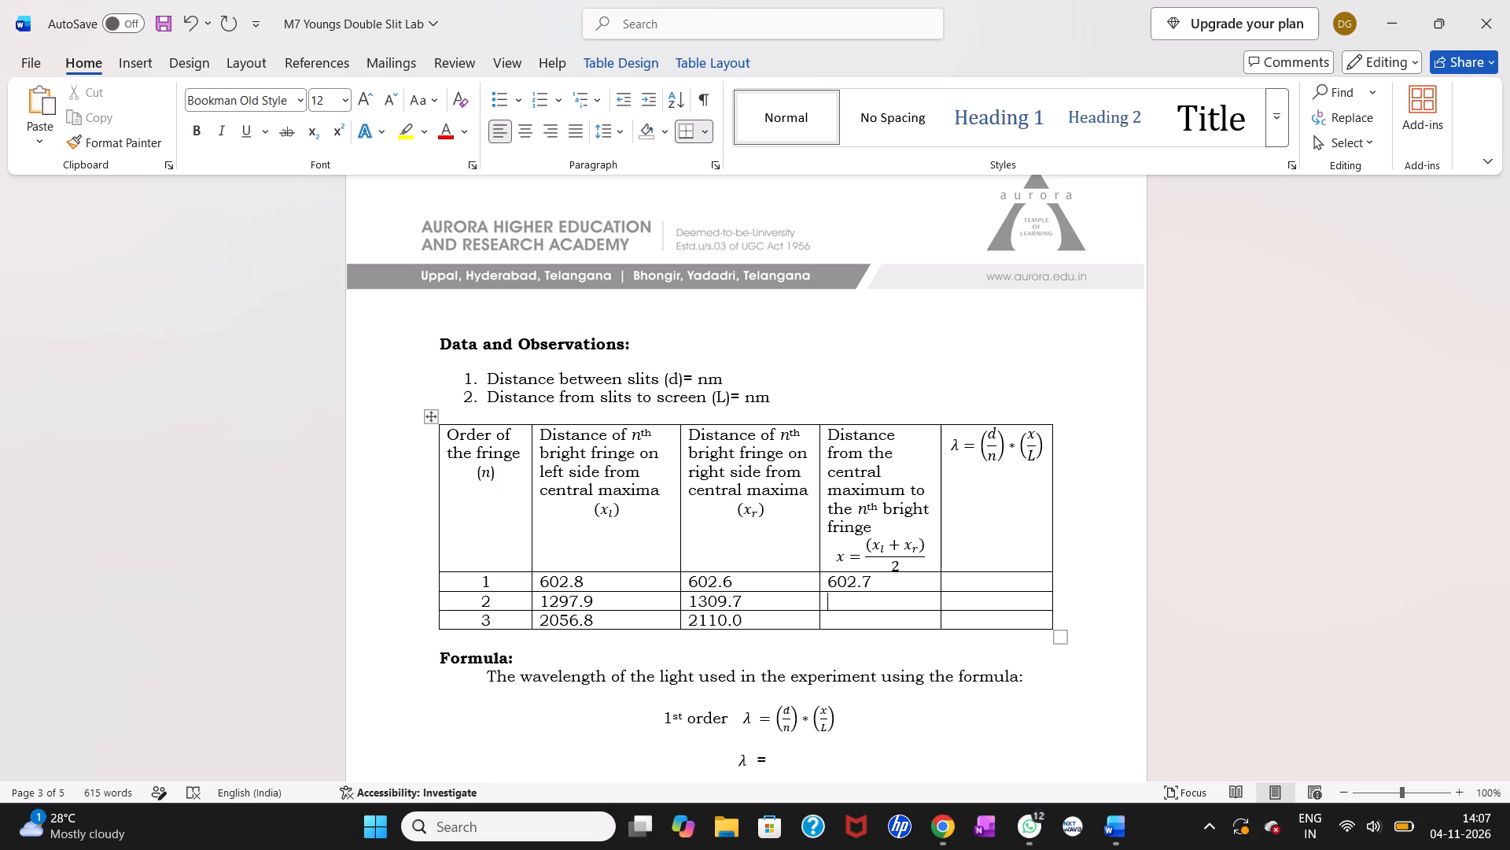
text(13)
text(03)
text(.4)
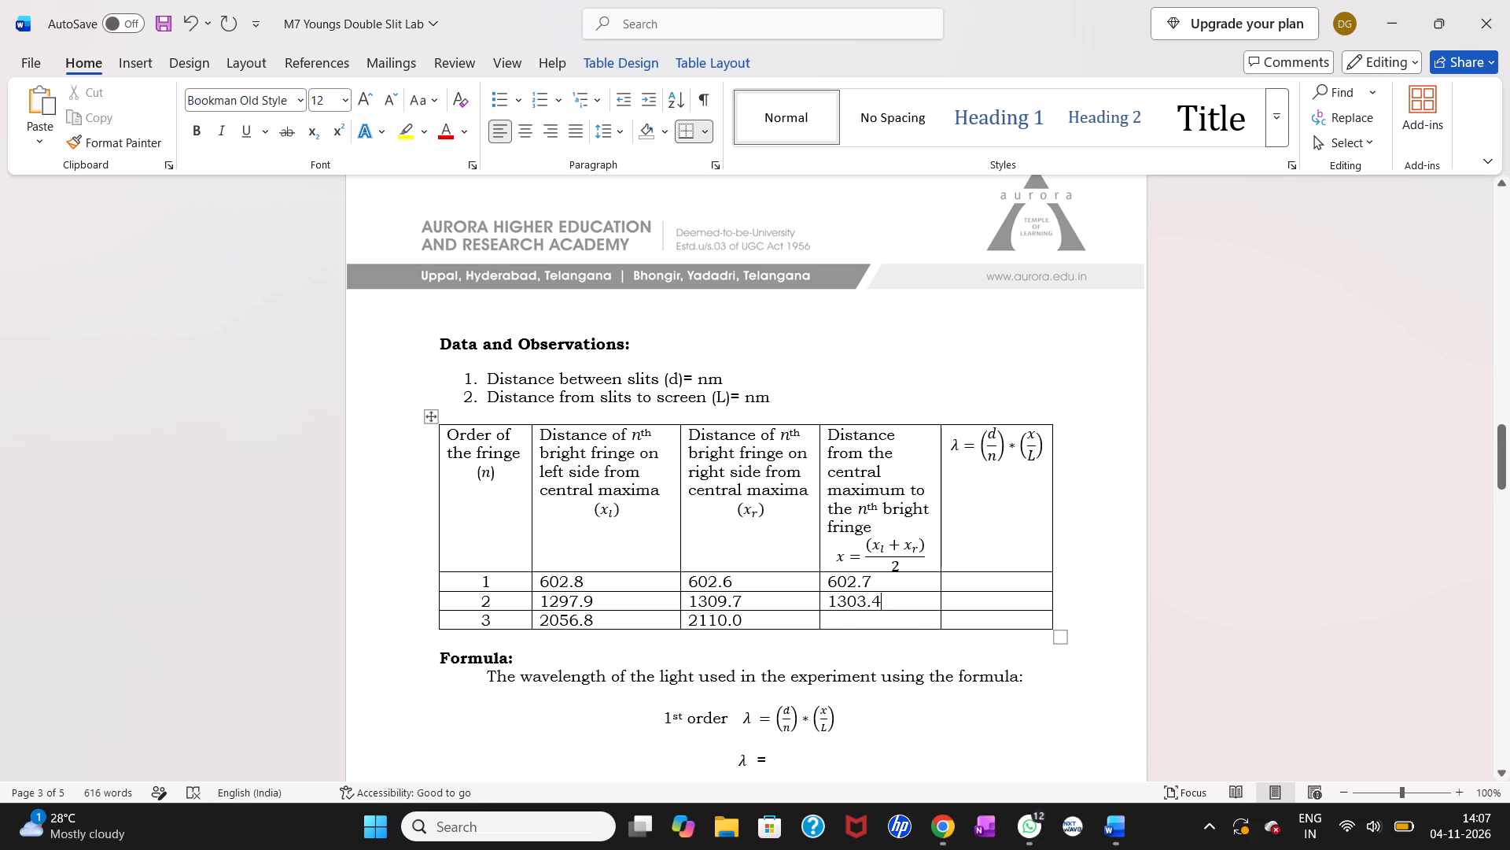
click(874, 619)
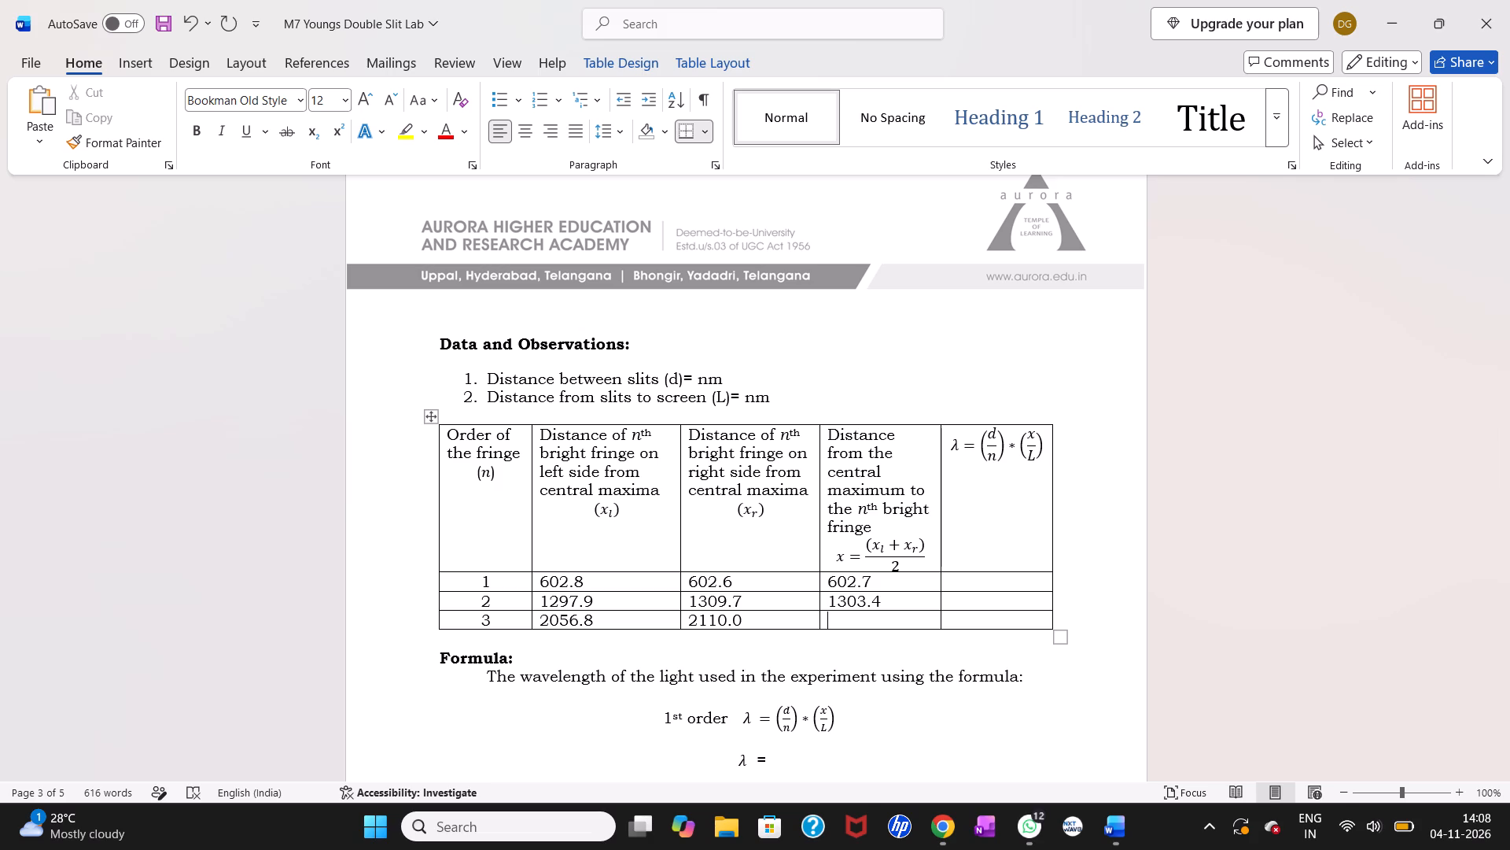
key(2)
text(083)
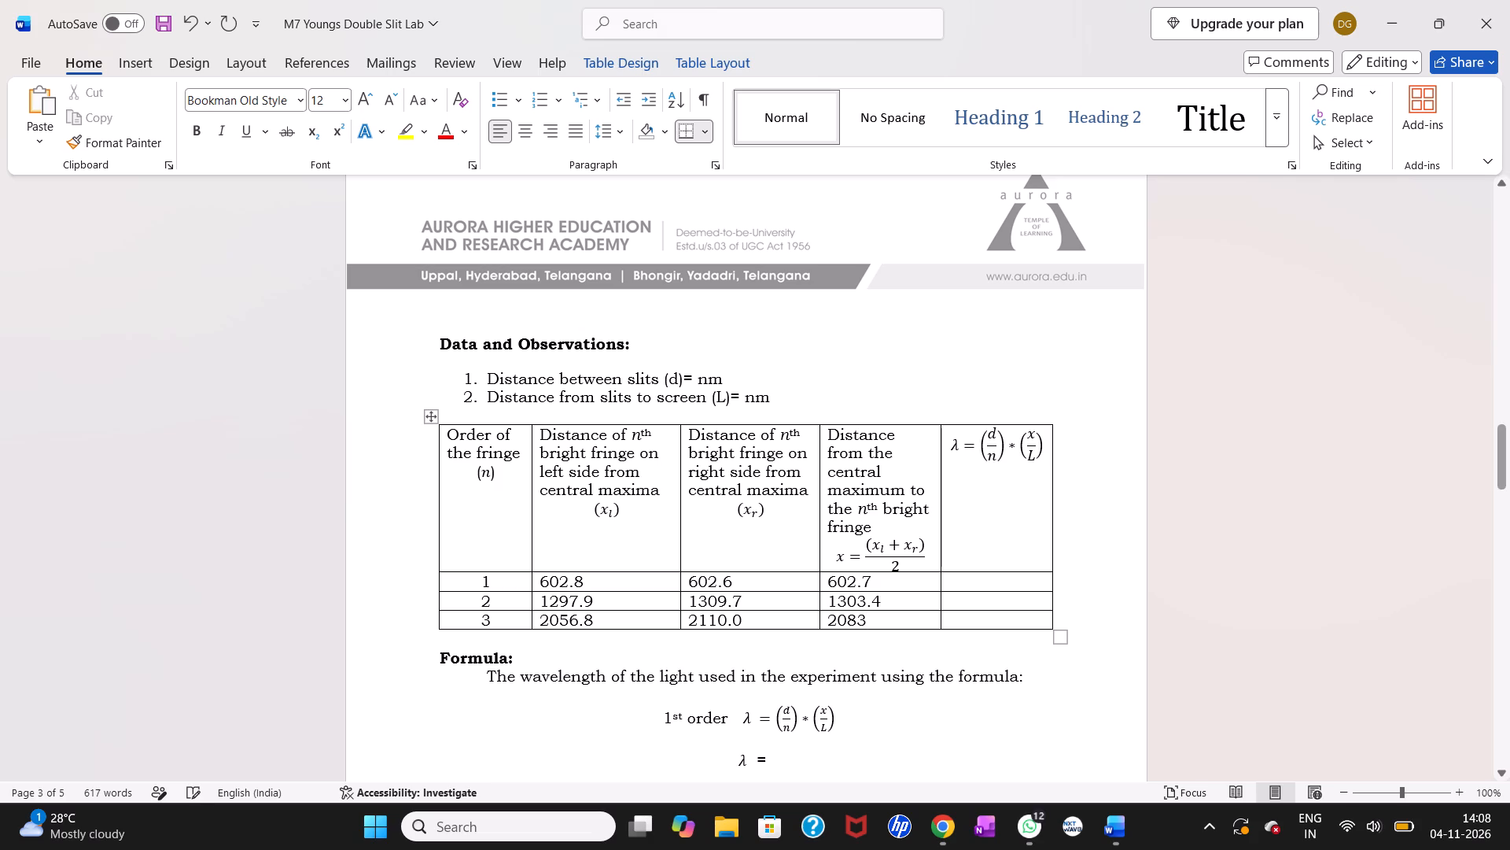
text(.4)
Start filling in the first-order wavelength (λ) substitution line in the Formula section.
click(967, 583)
scroll(942, 503, down, 1)
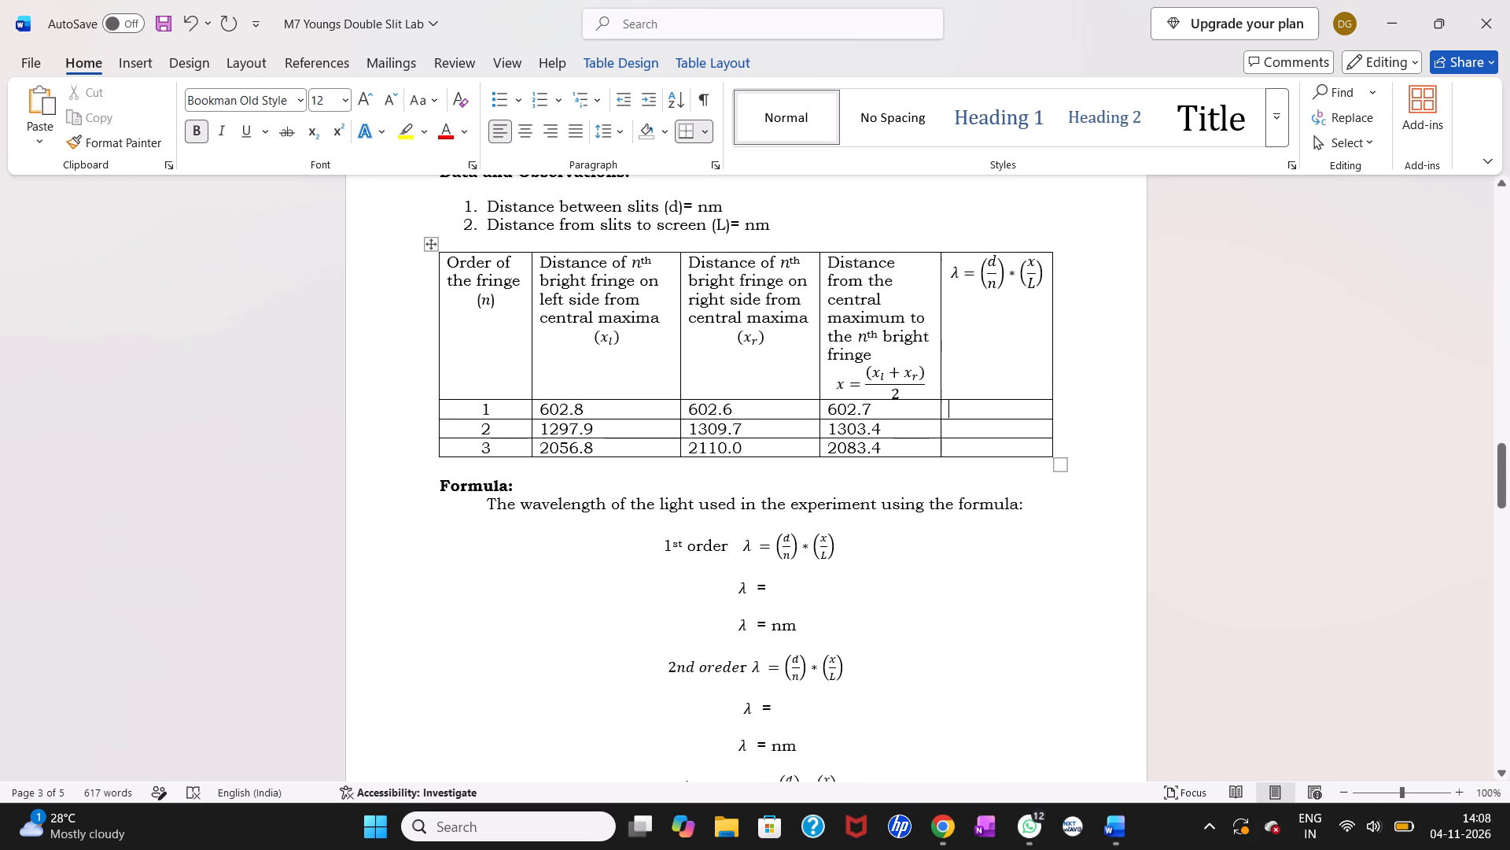
click(811, 578)
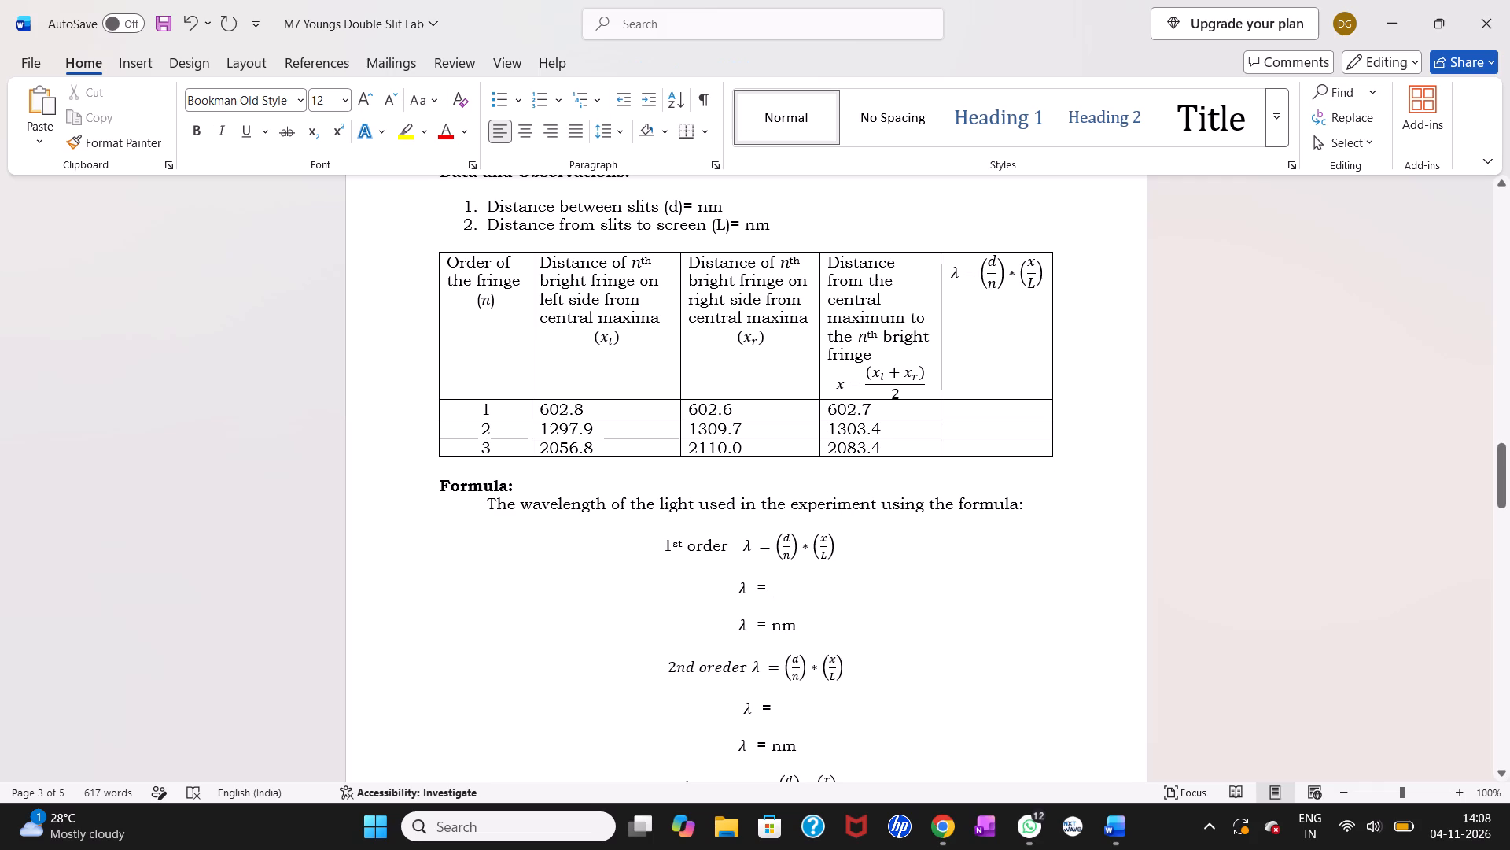
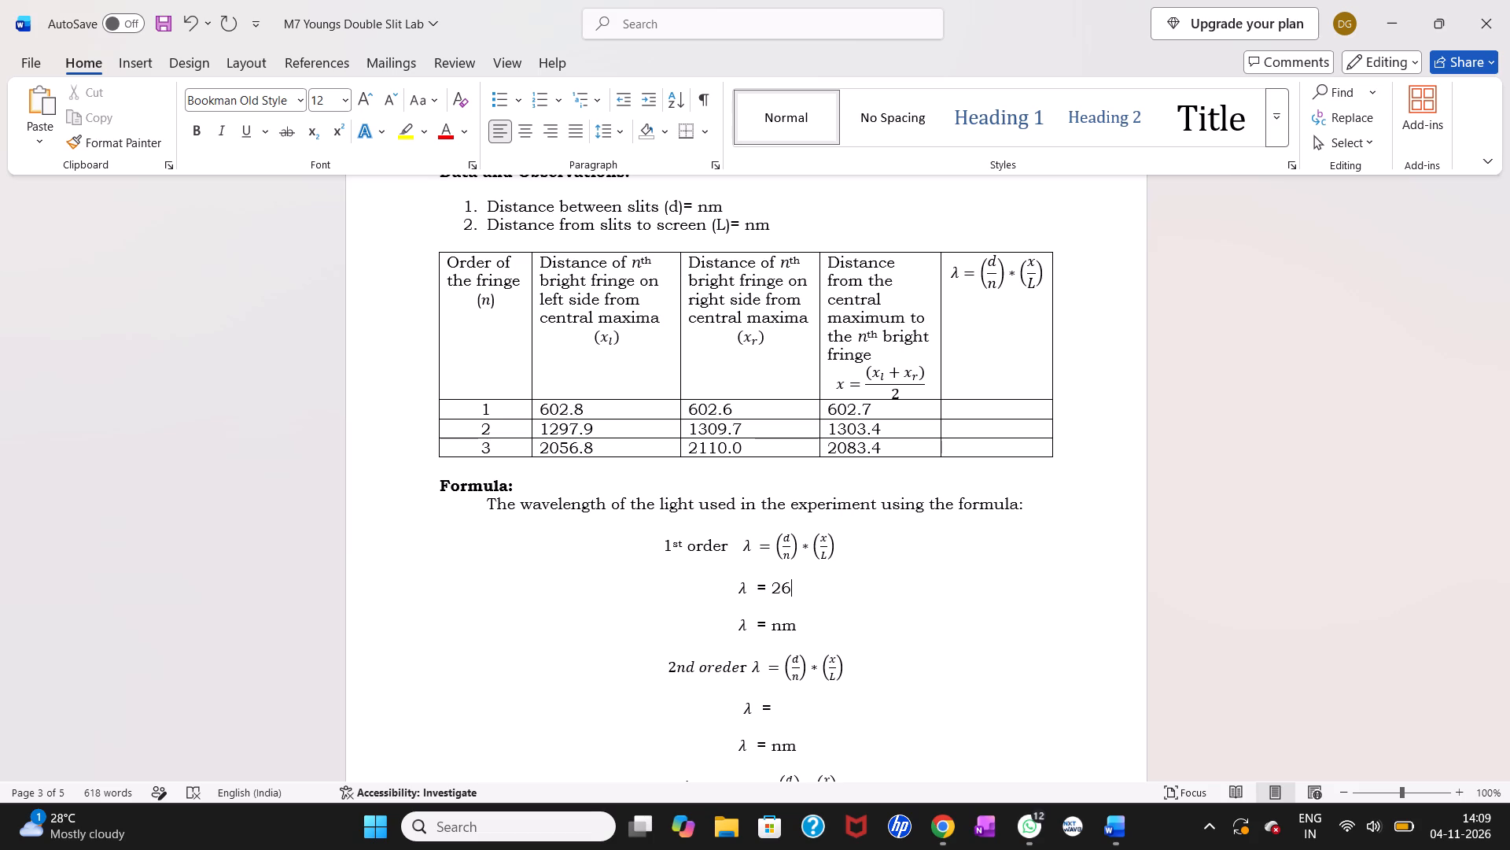
Complete the d/n term of the first-order wavelength substitution line as (2650/1).
scroll(811, 578, down, 1)
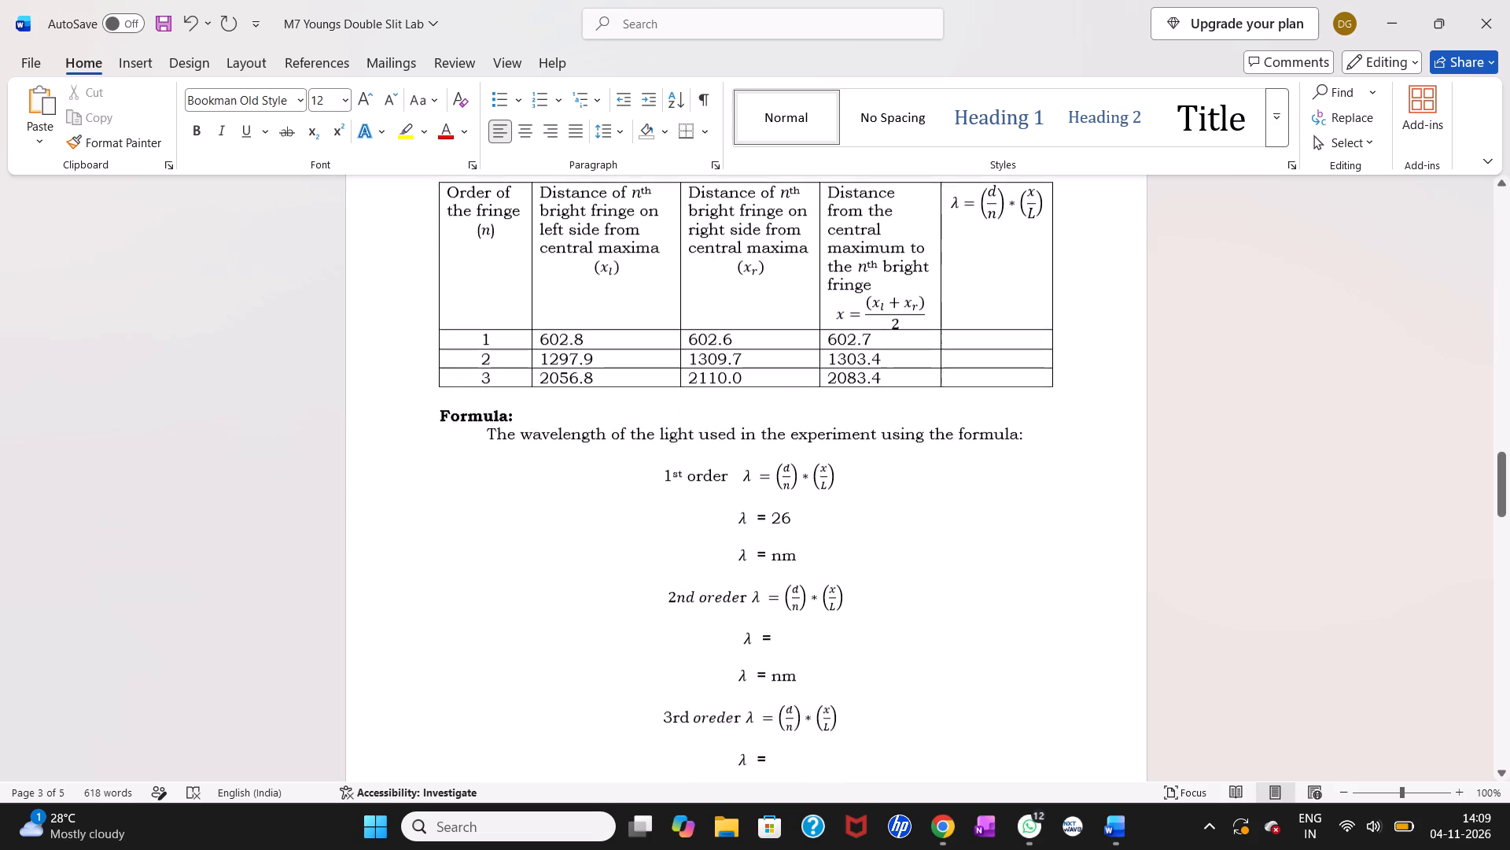
scroll(811, 578, down, 2)
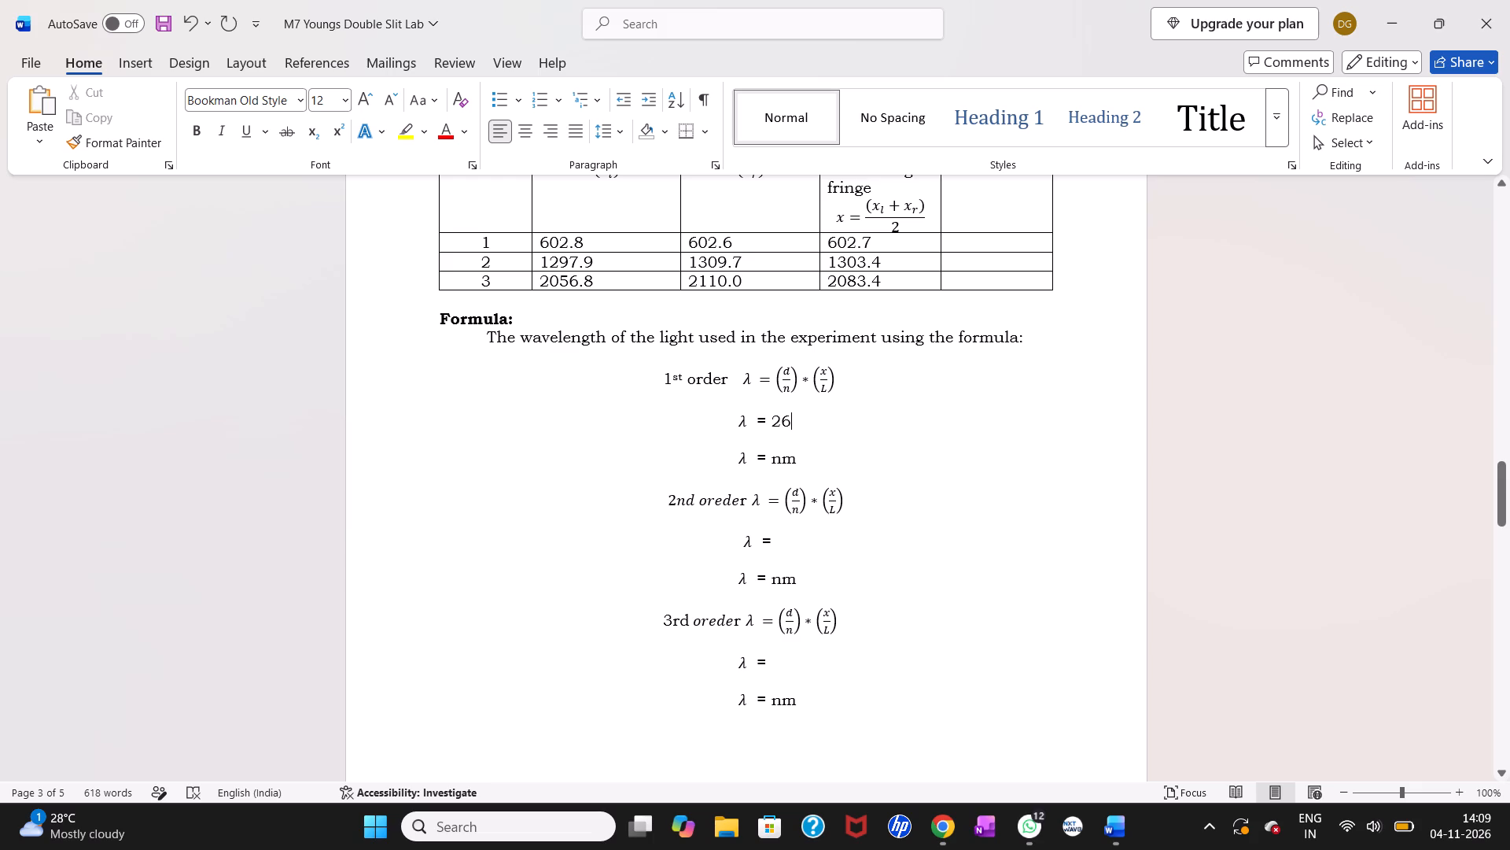
text(50)
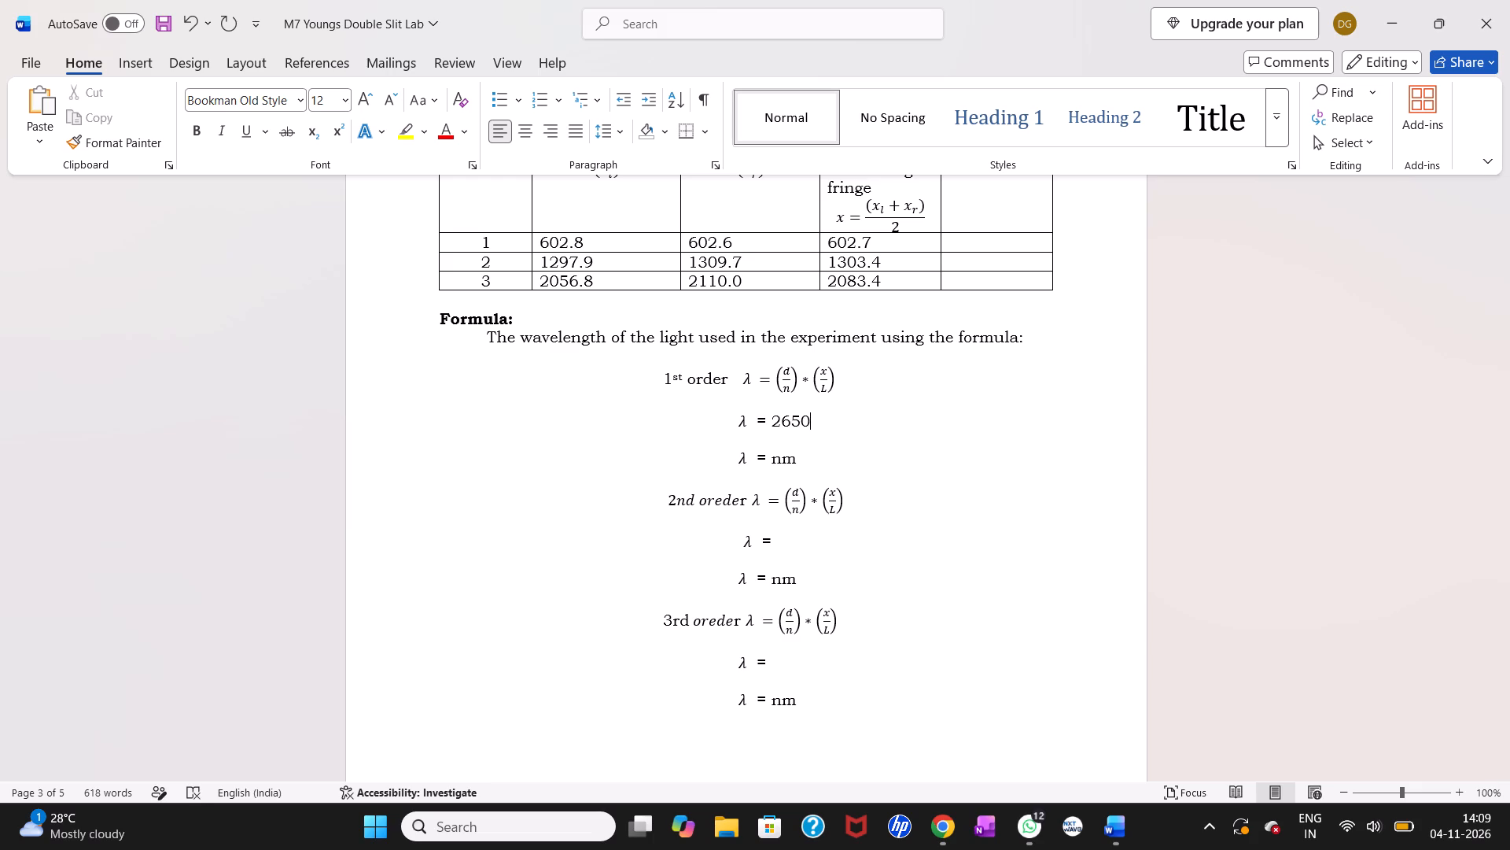
text(/1)
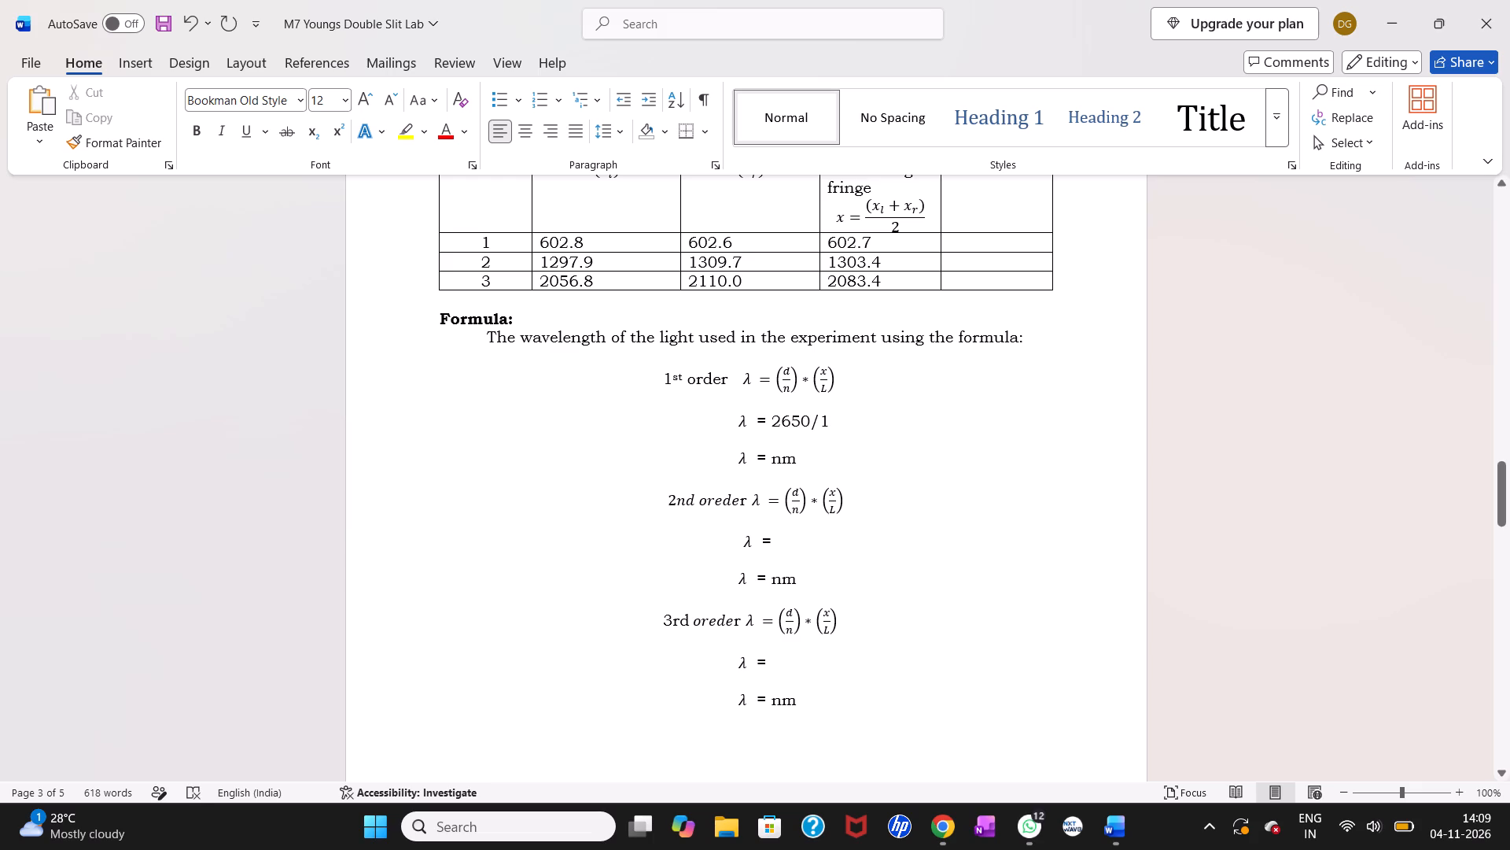
click(842, 426)
key(shift+parenright)
key(Left)
key(Left)
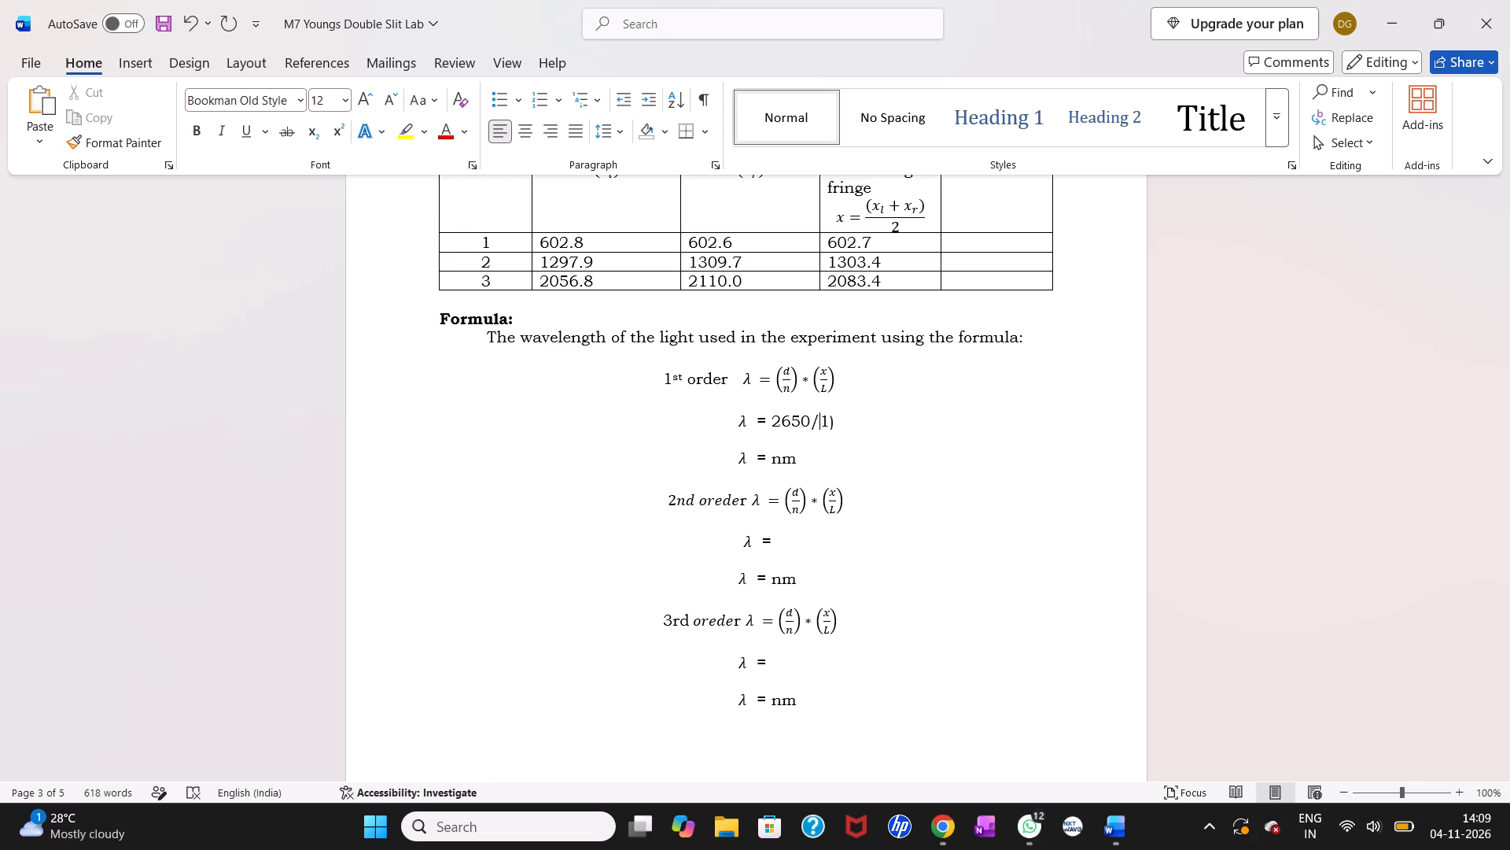
key(Left)
key(Left)
key(Left)
key(Left)
key(Left)
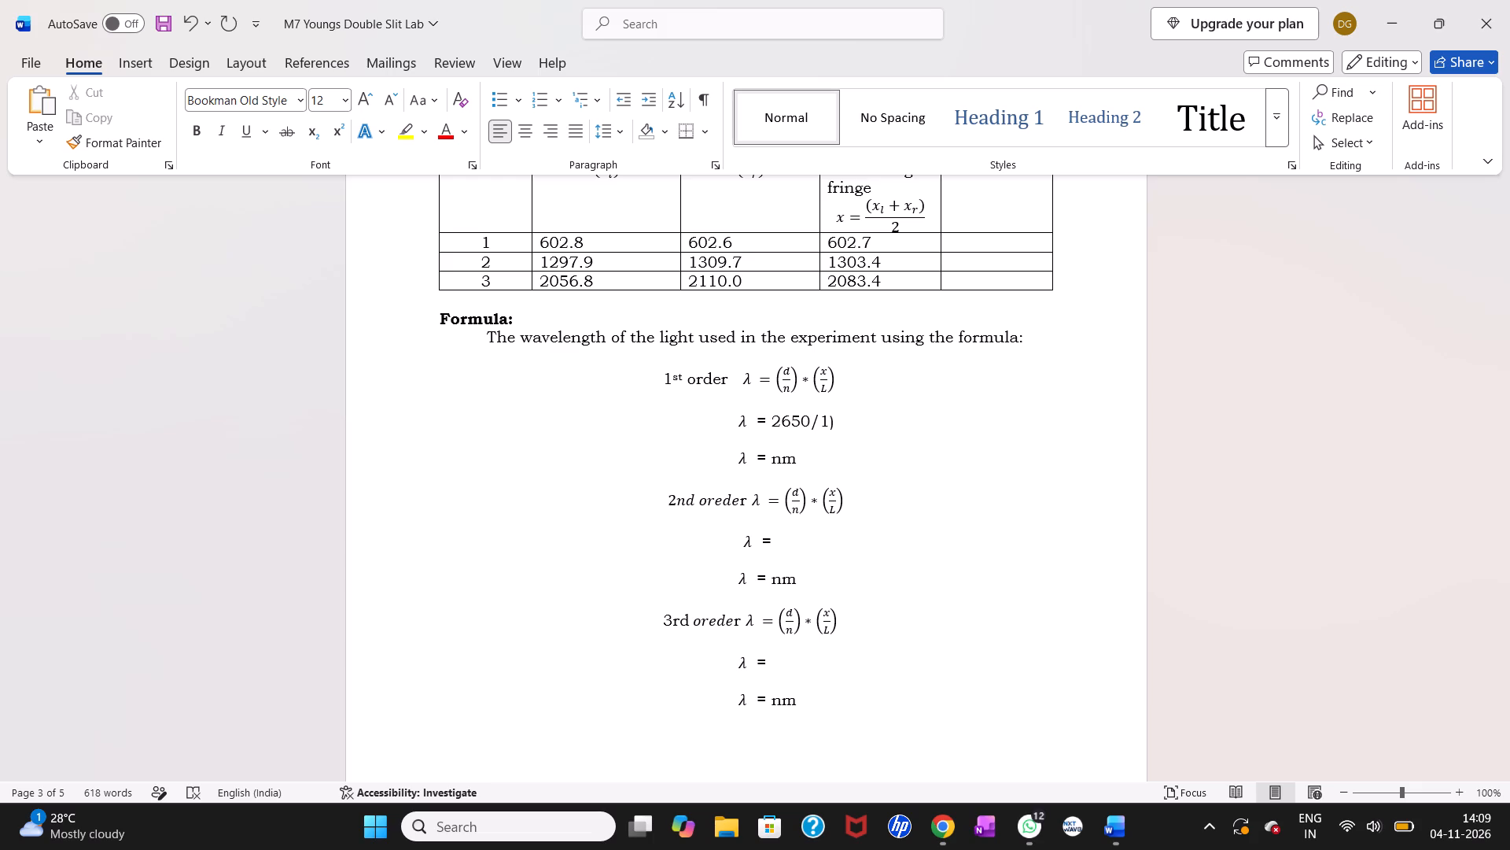
key(shift+parenleft)
Continue the first-order substitution line after the bracketed term with the multiplication and numerator "x 602.7/".
click(853, 430)
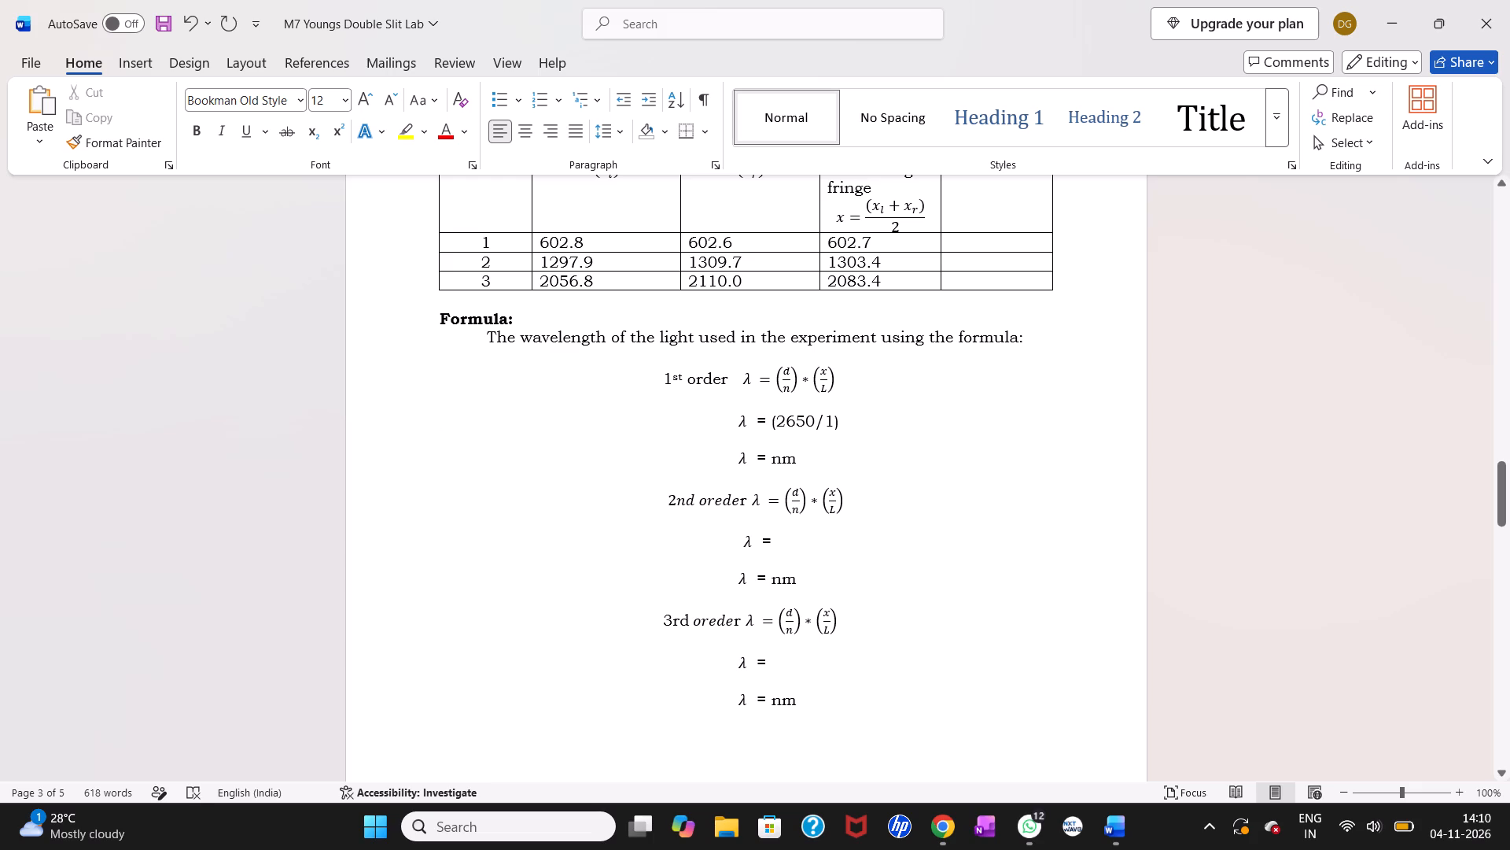
click(853, 430)
click(853, 430)
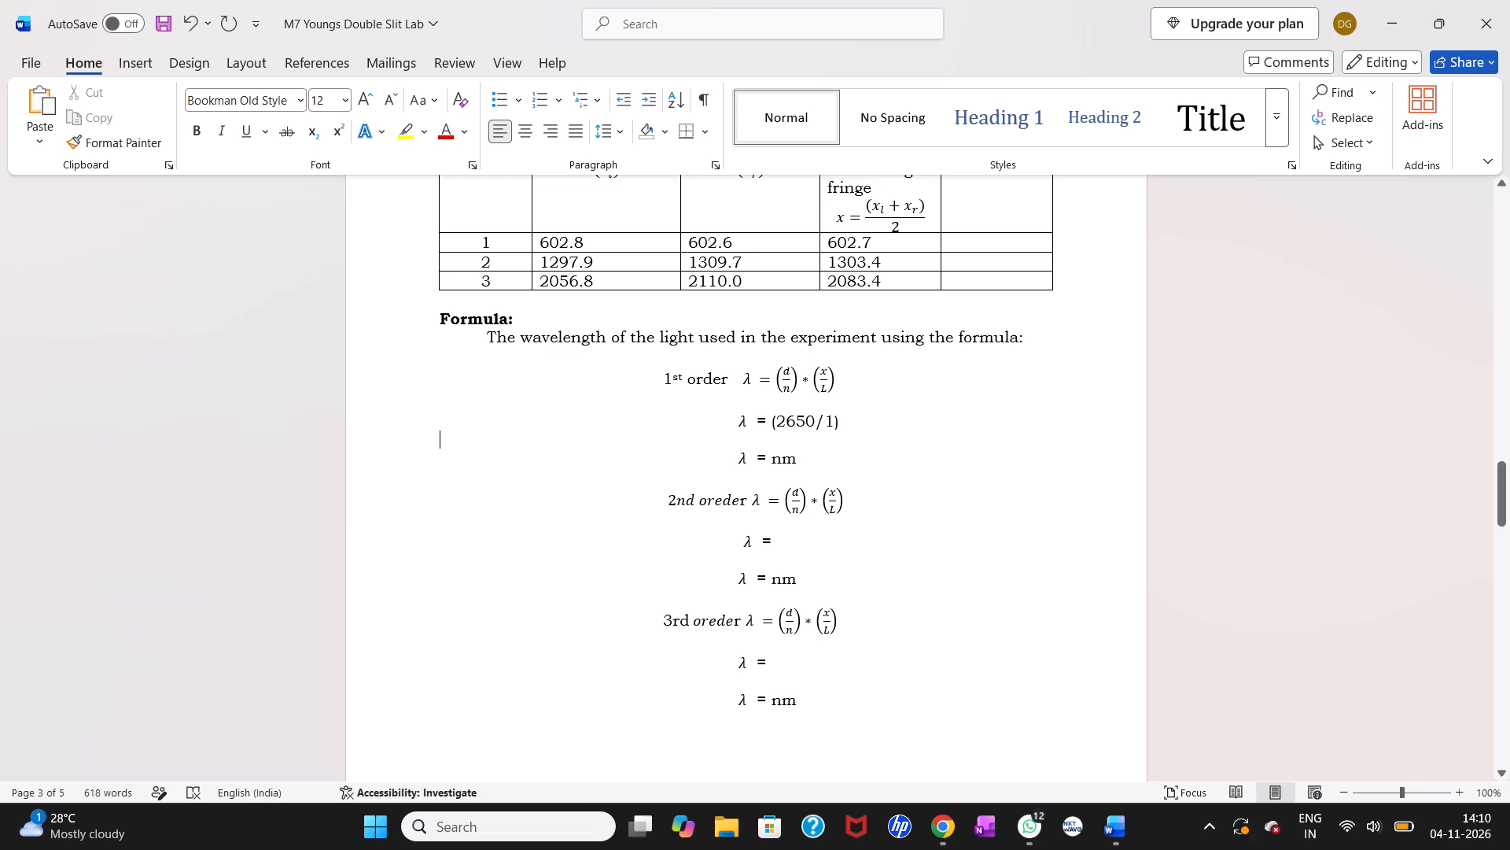
click(848, 423)
key(space)
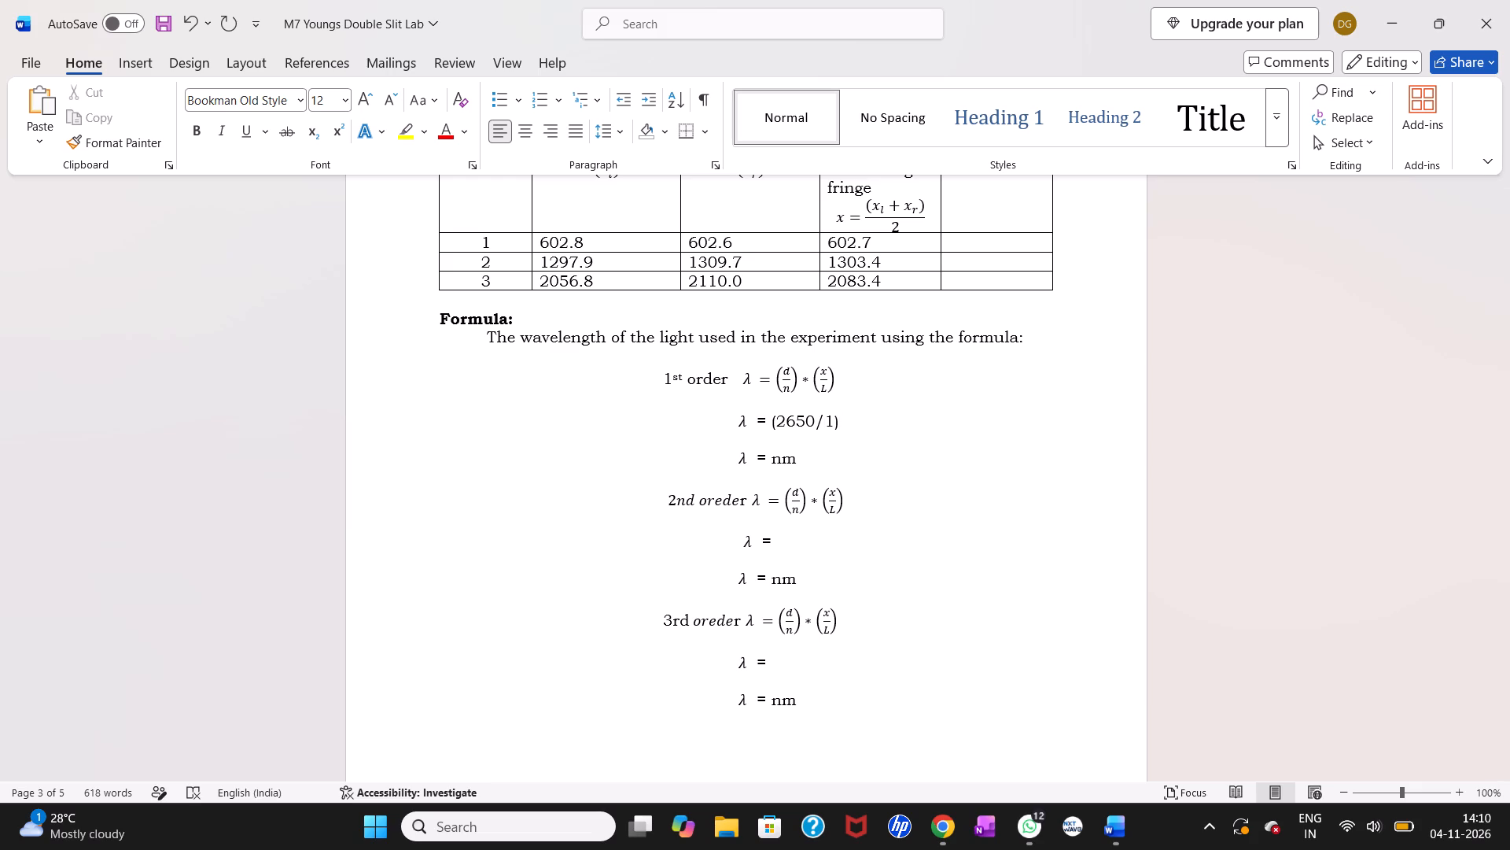
key(BackSpace)
key(shift+asterisk)
key(BackSpace)
key(x)
key(BackSpace)
key(space)
text(x)
key(space)
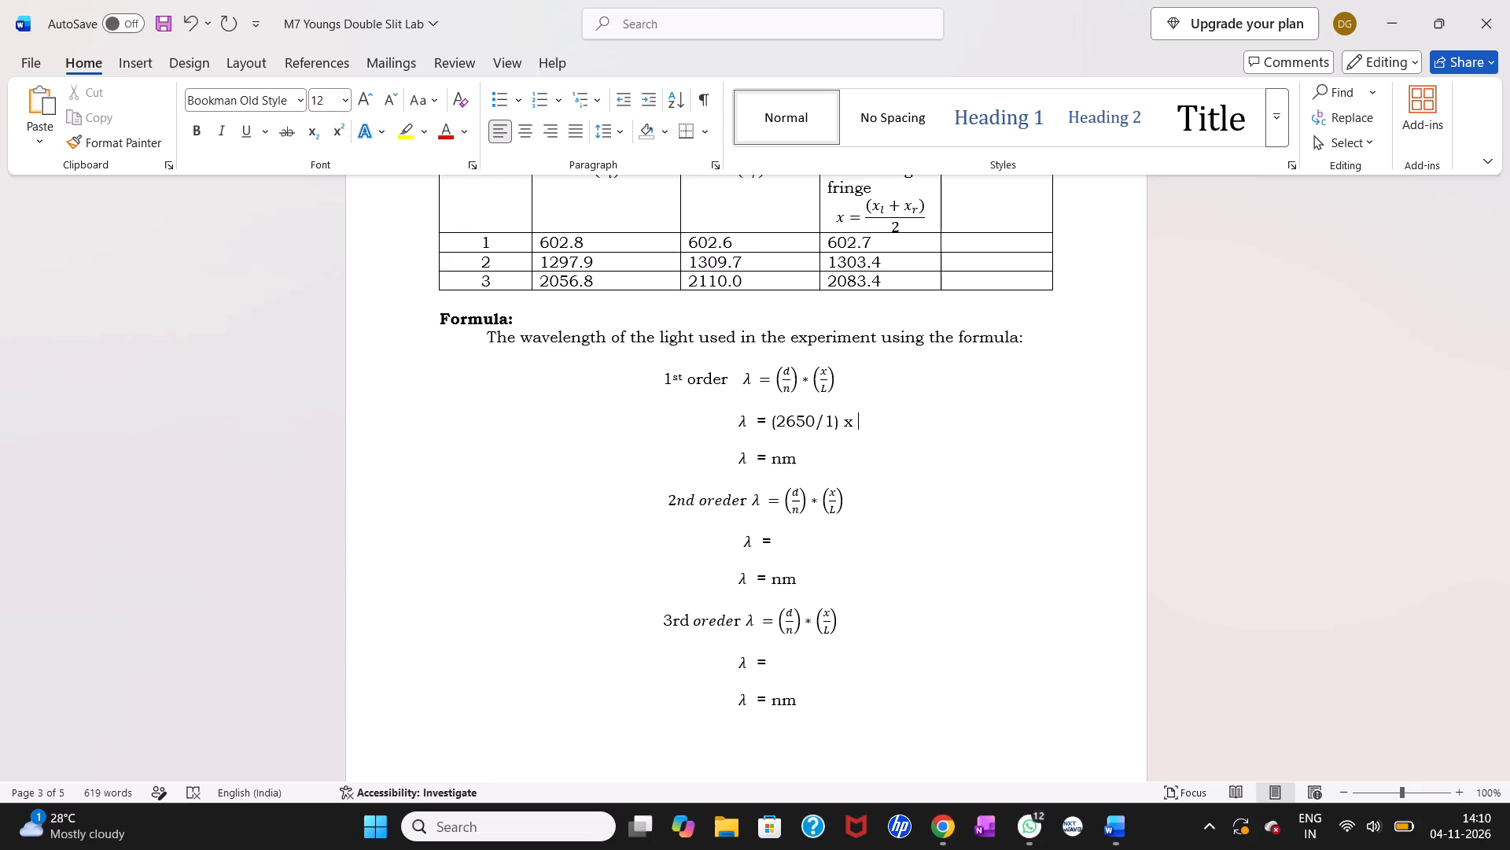
text(60)
text(2.)
key(7)
key(slash)
Review the lab document's procedure, data and observations, and formula sections for what the wavelength calculation still needs.
scroll(848, 423, down, 7)
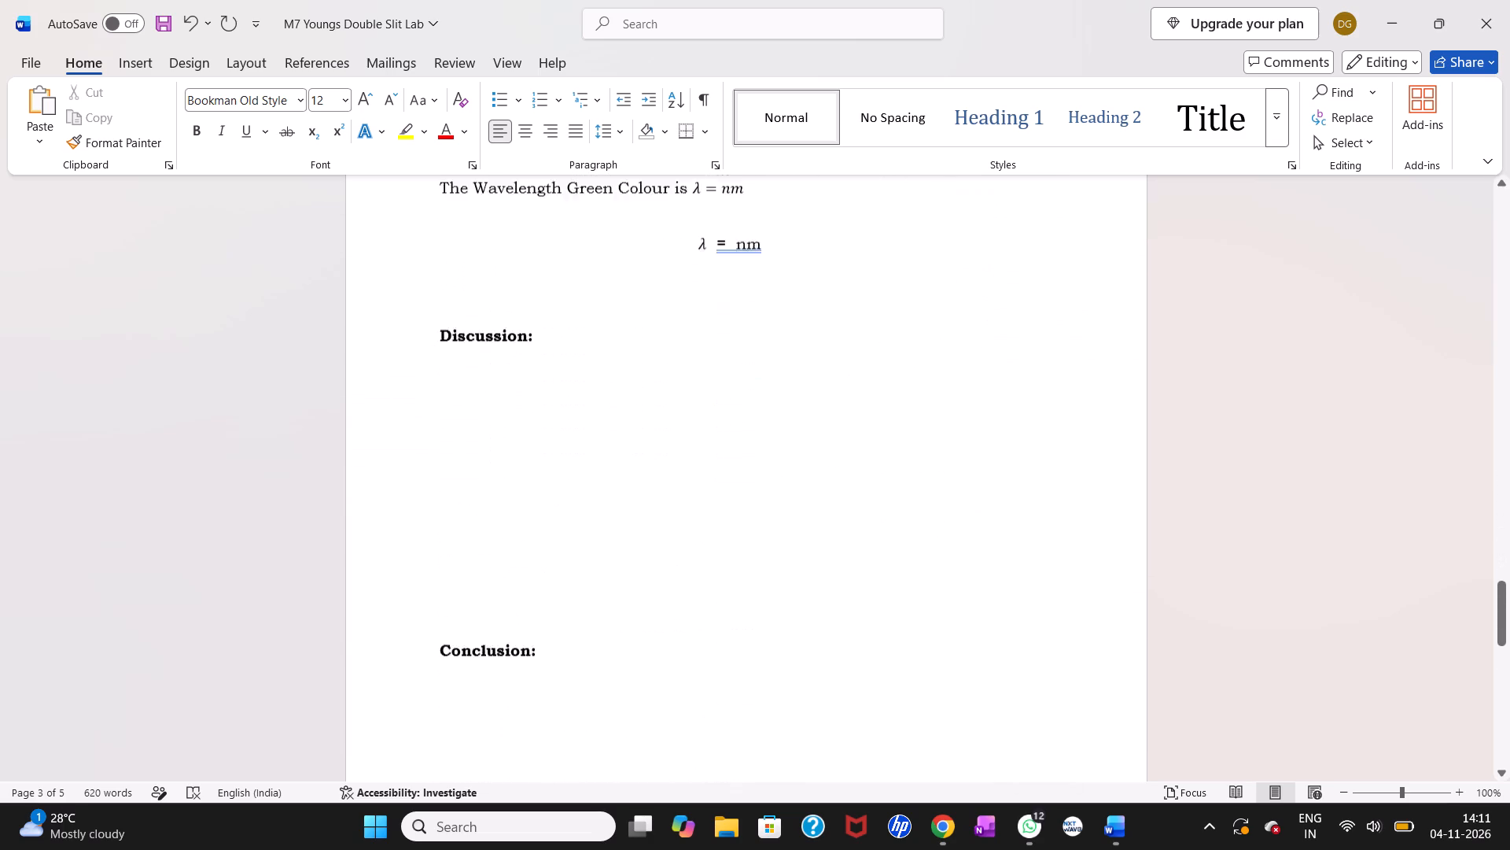
scroll(848, 423, down, 6)
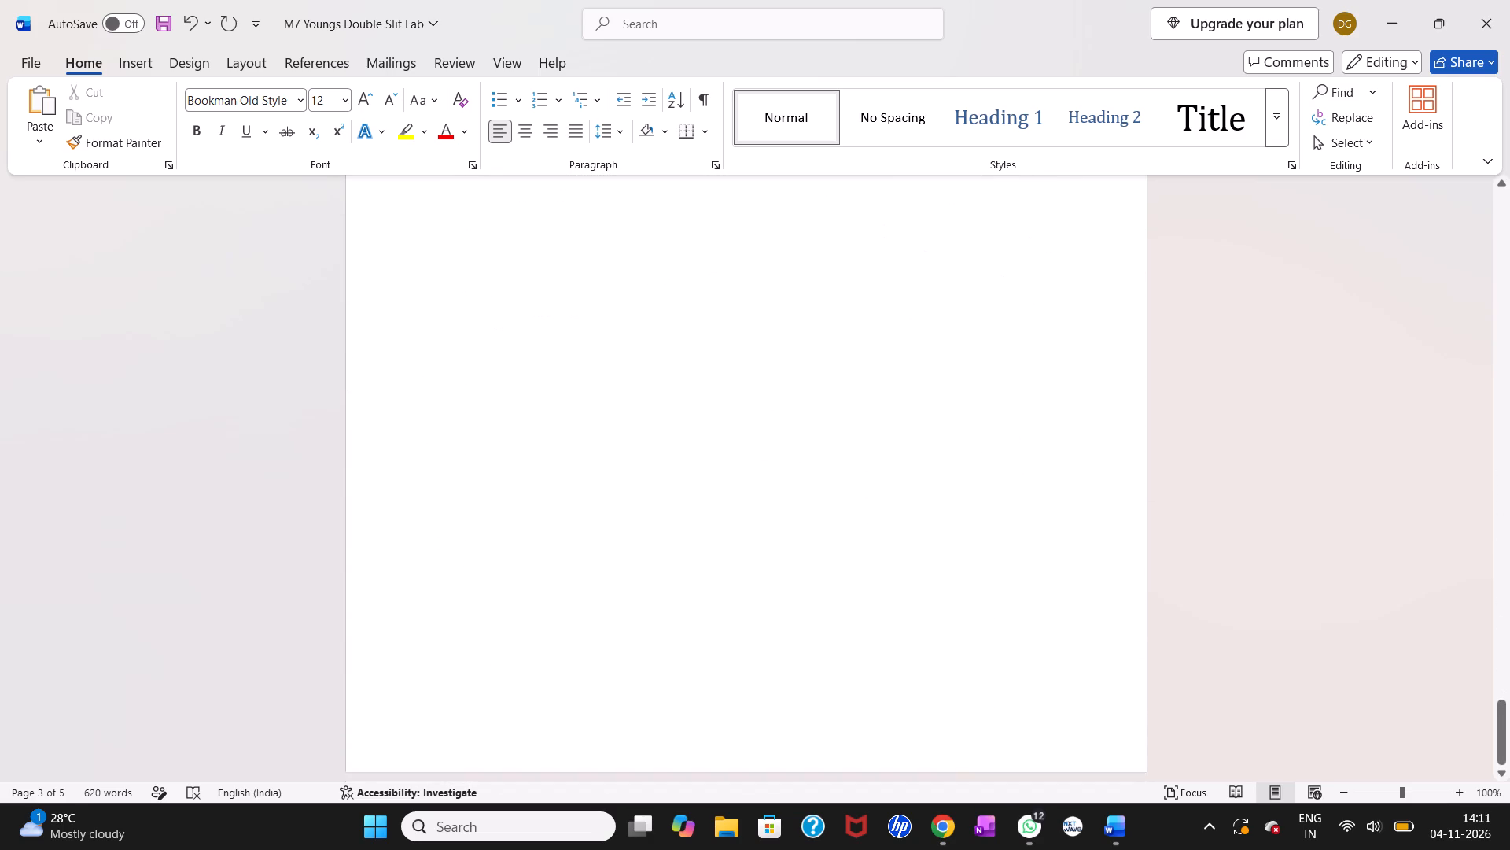
scroll(848, 423, up, 9)
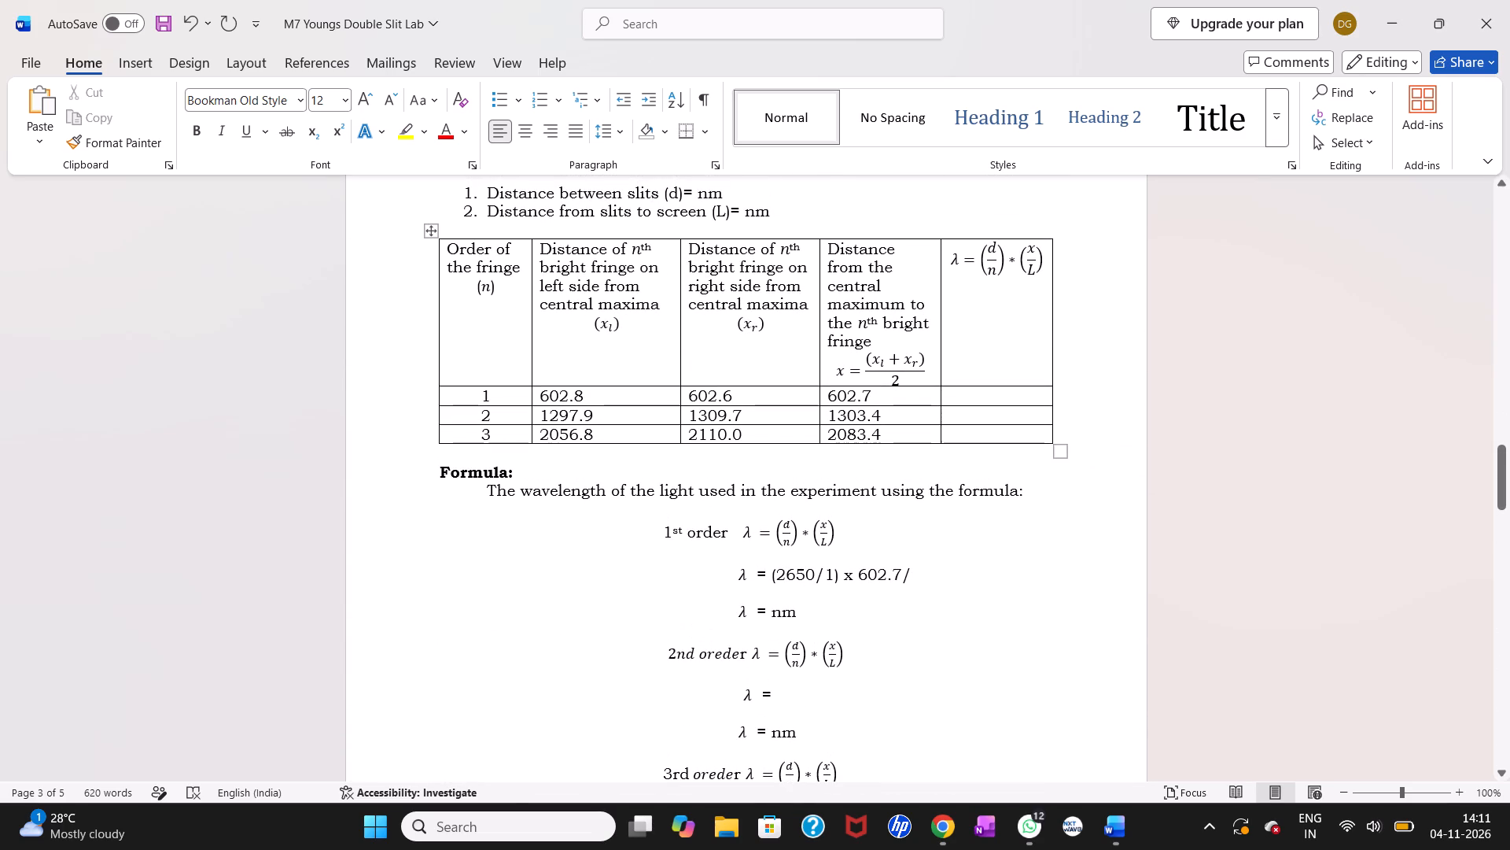
click(965, 392)
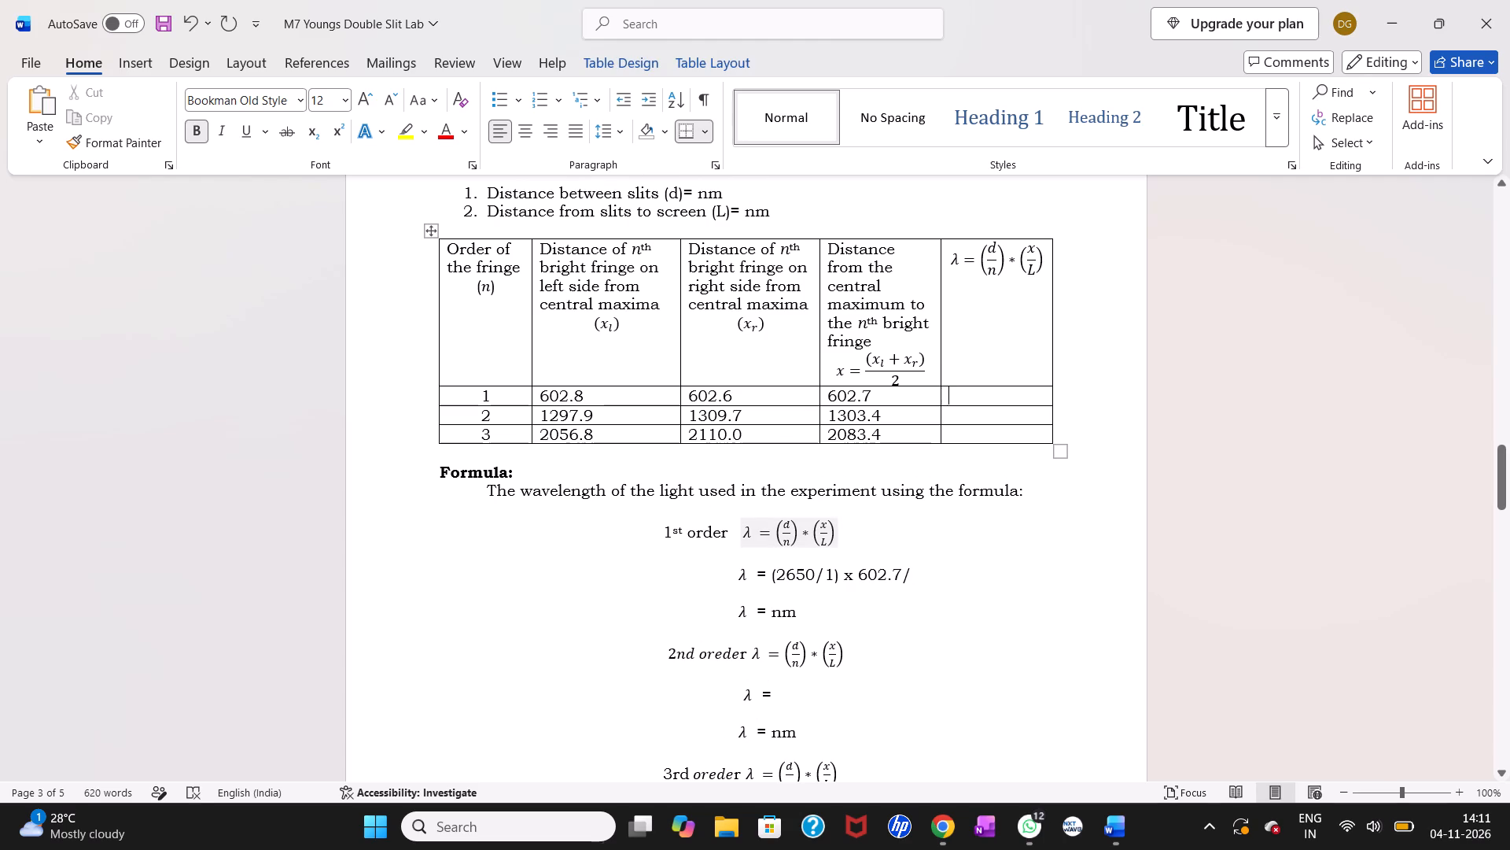
scroll(827, 703, down, 1)
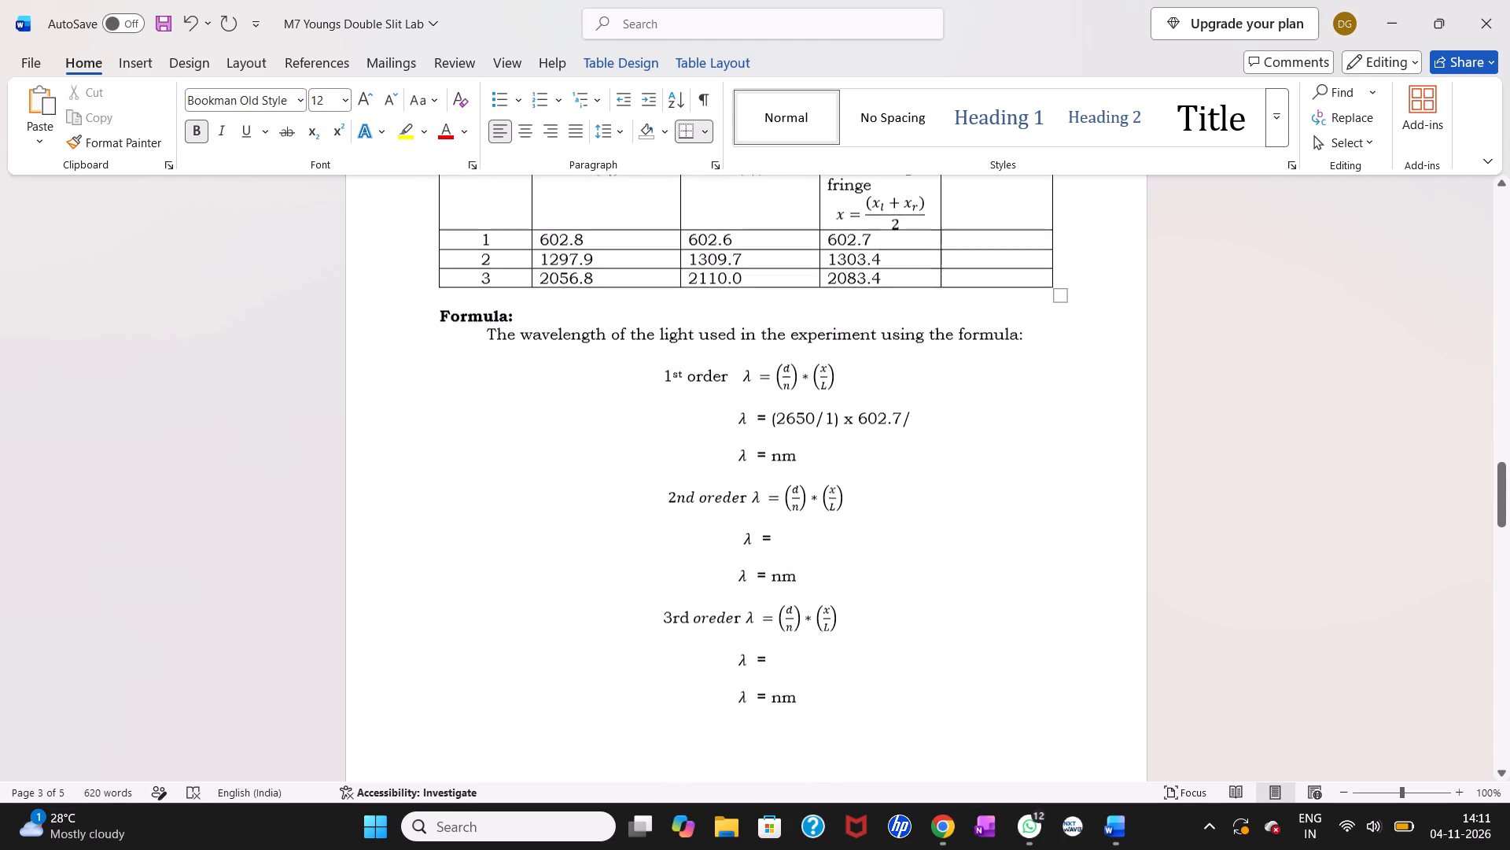
scroll(827, 703, down, 1)
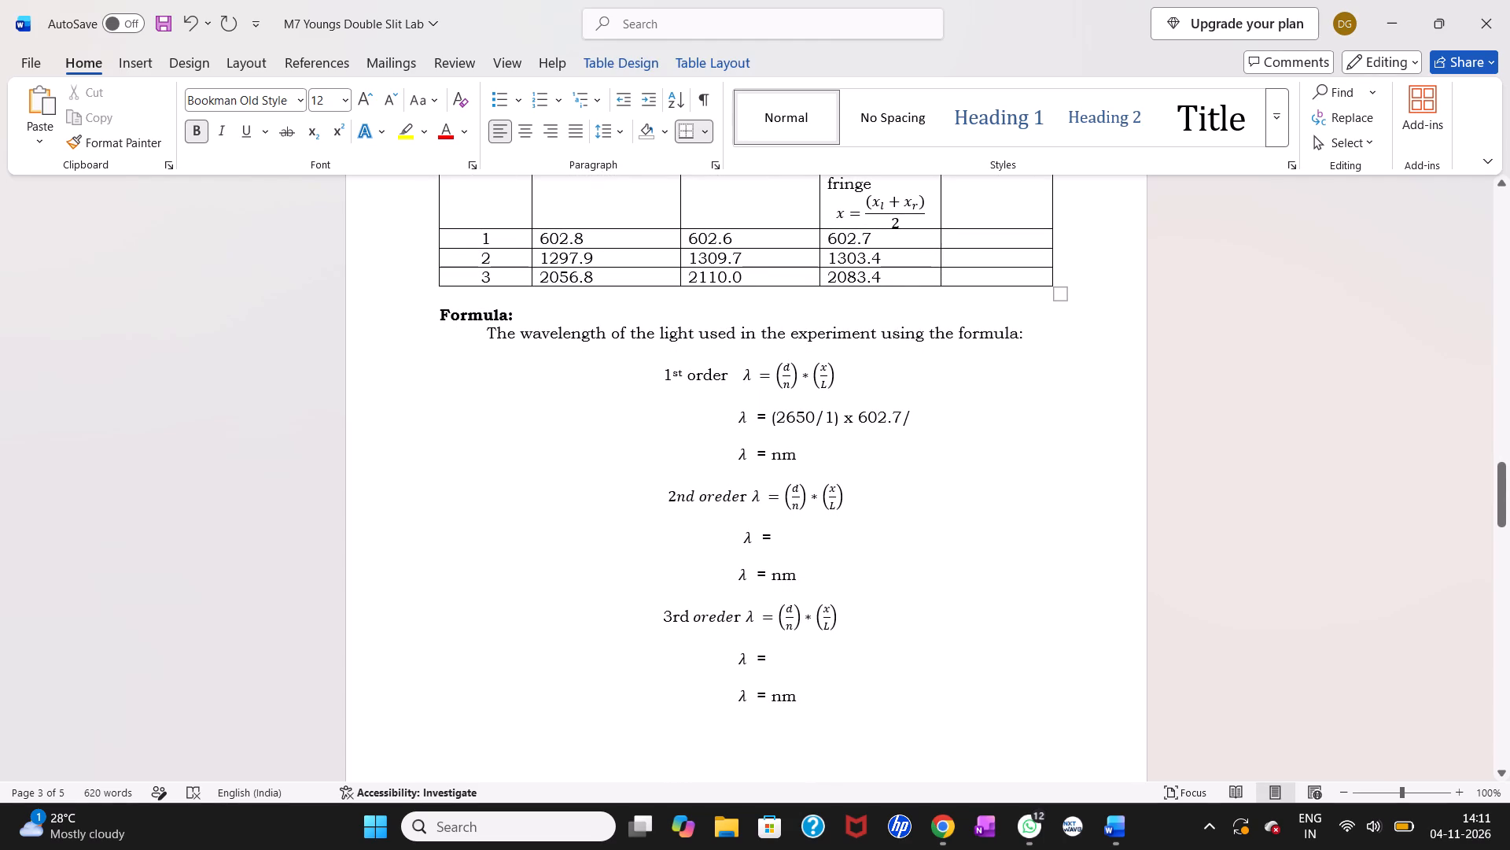
scroll(786, 427, up, 2)
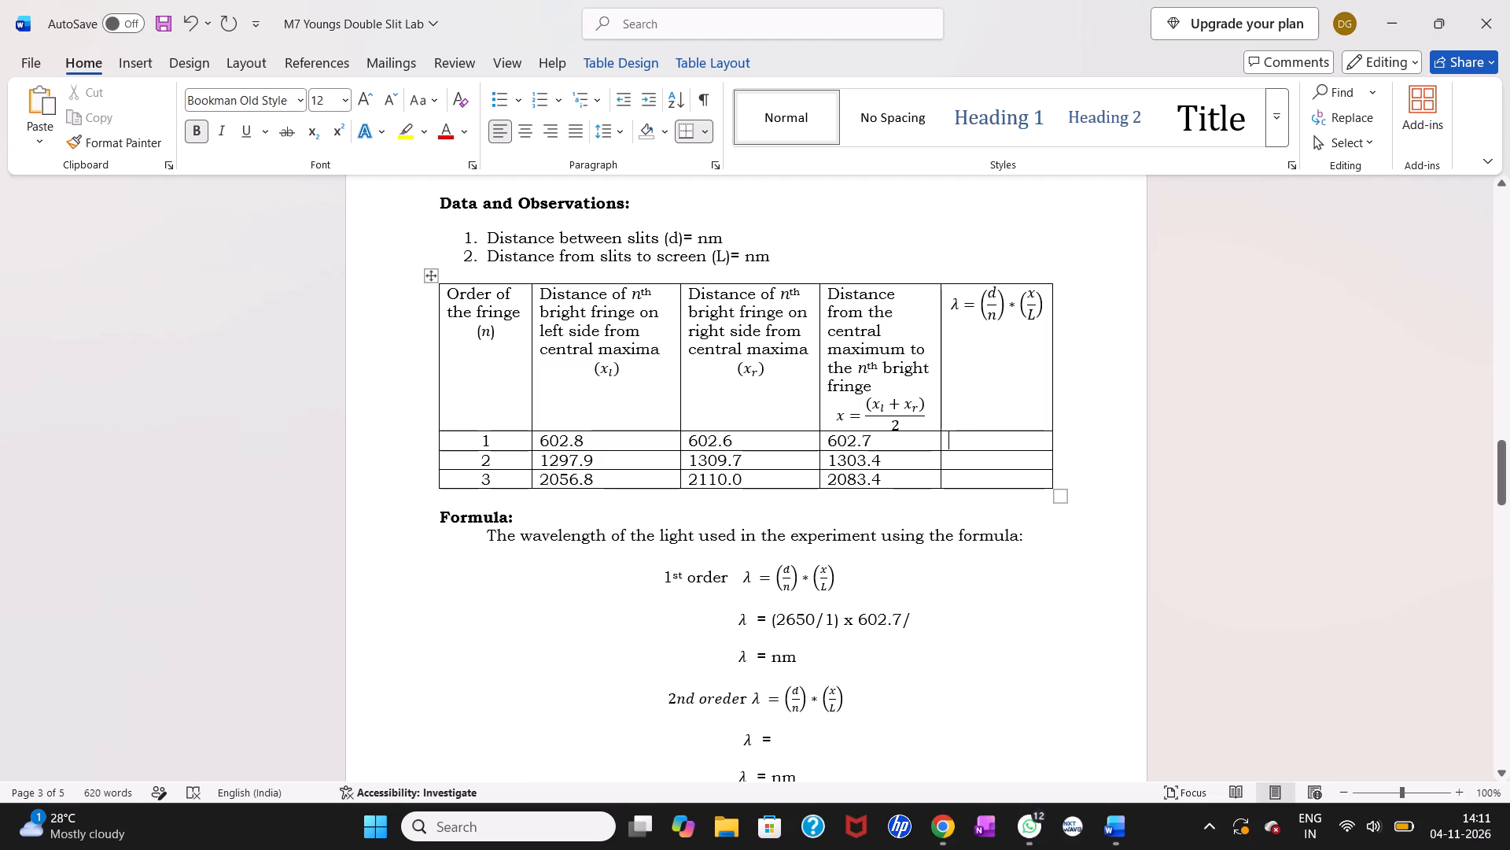
scroll(978, 435, up, 1)
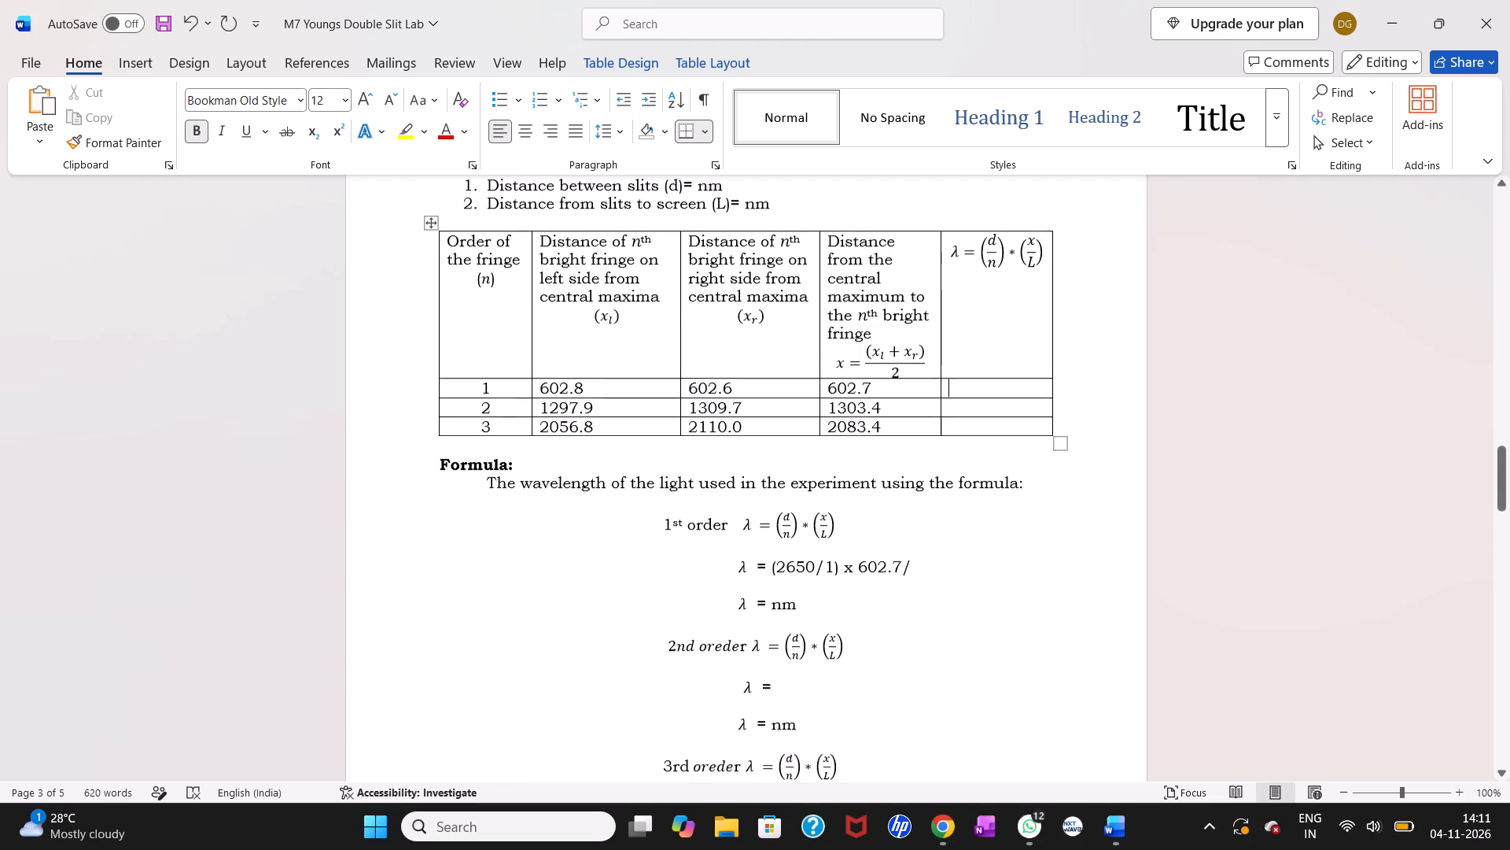
scroll(978, 435, up, 3)
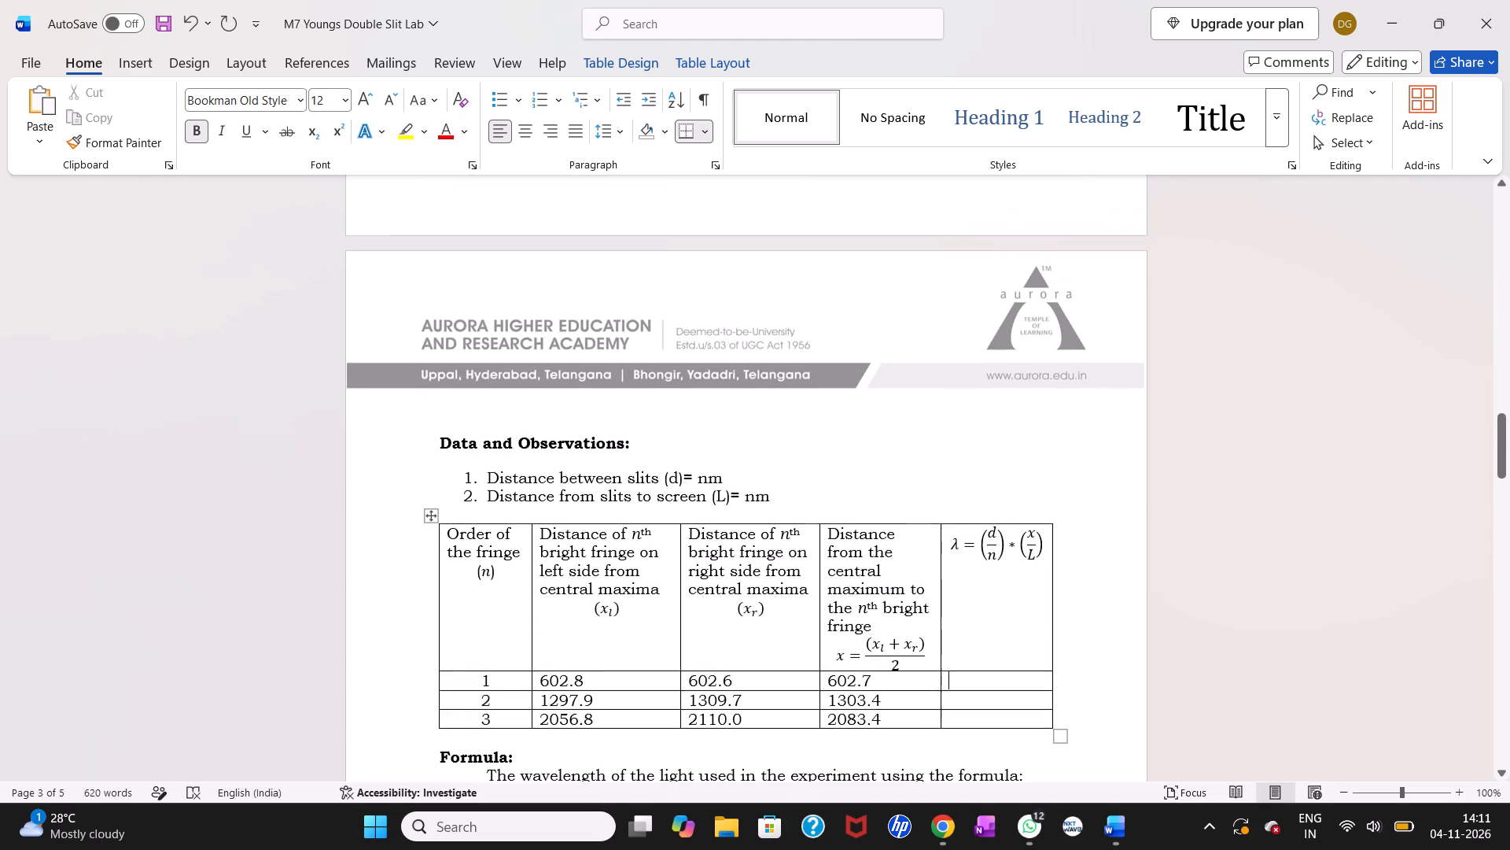
scroll(978, 435, up, 2)
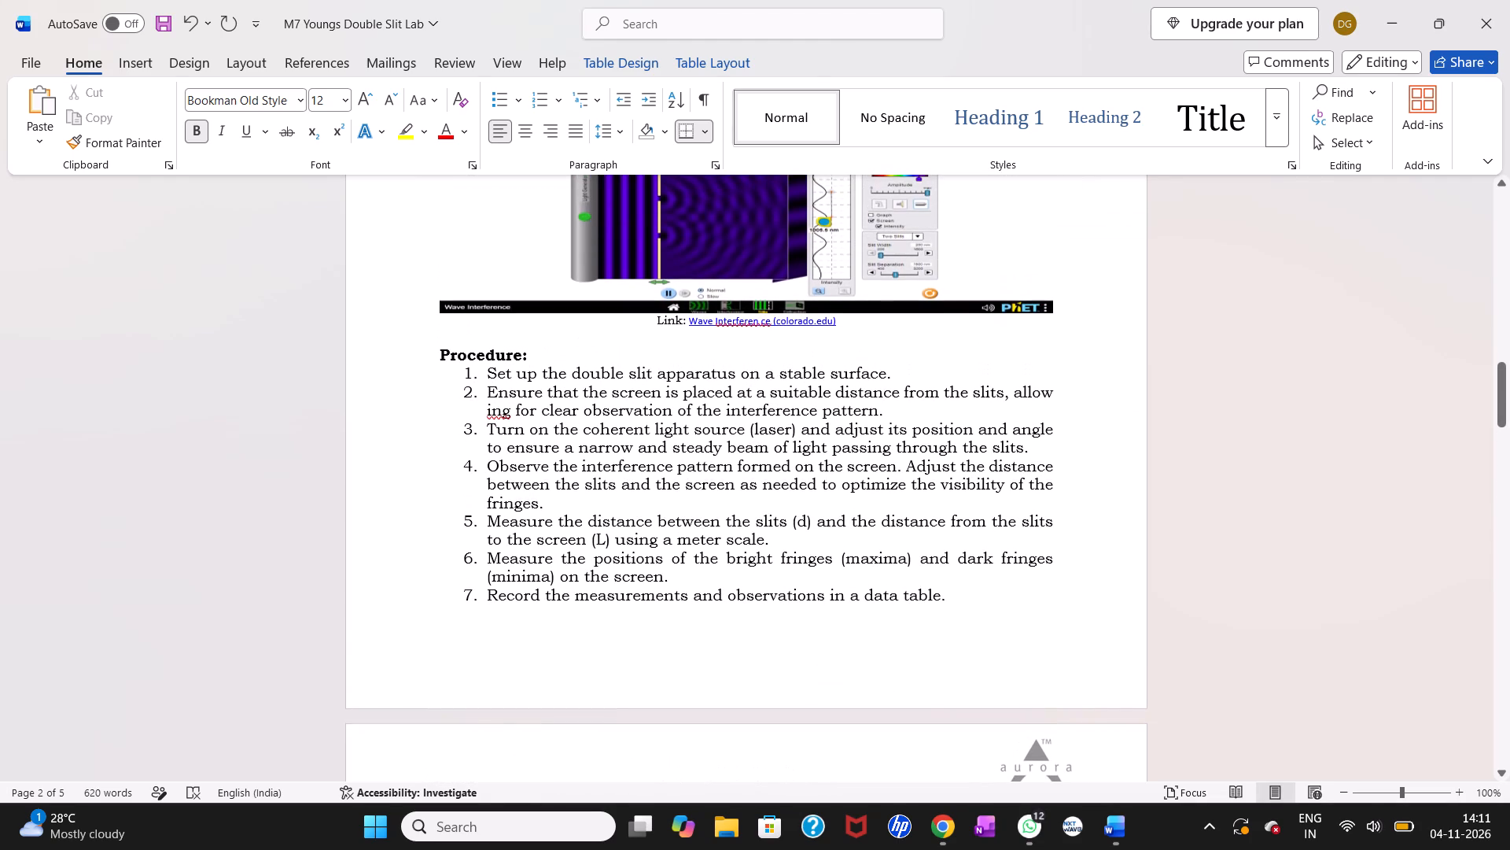
scroll(978, 435, up, 2)
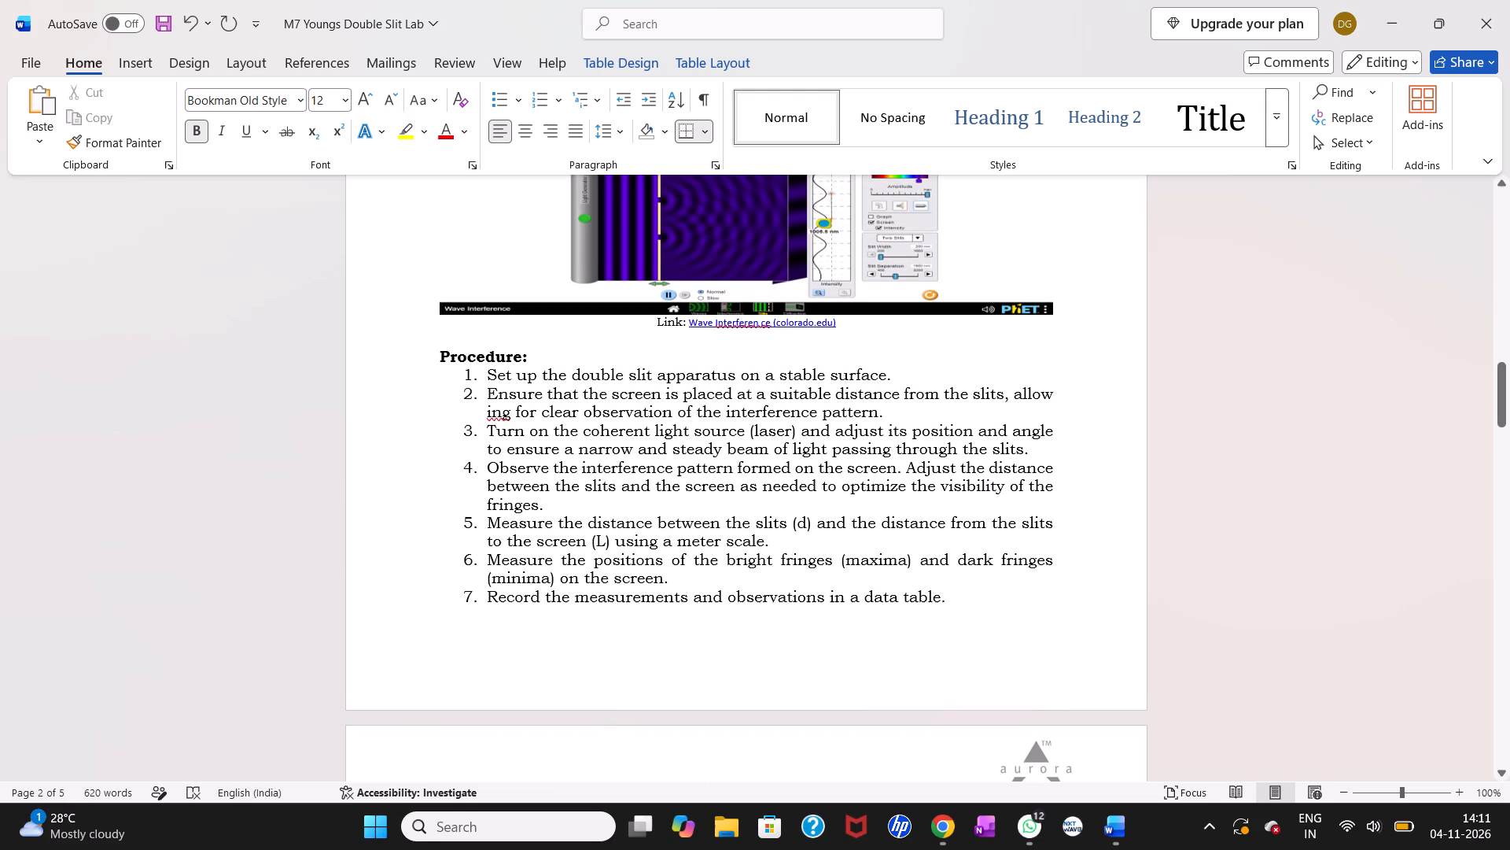
click(978, 435)
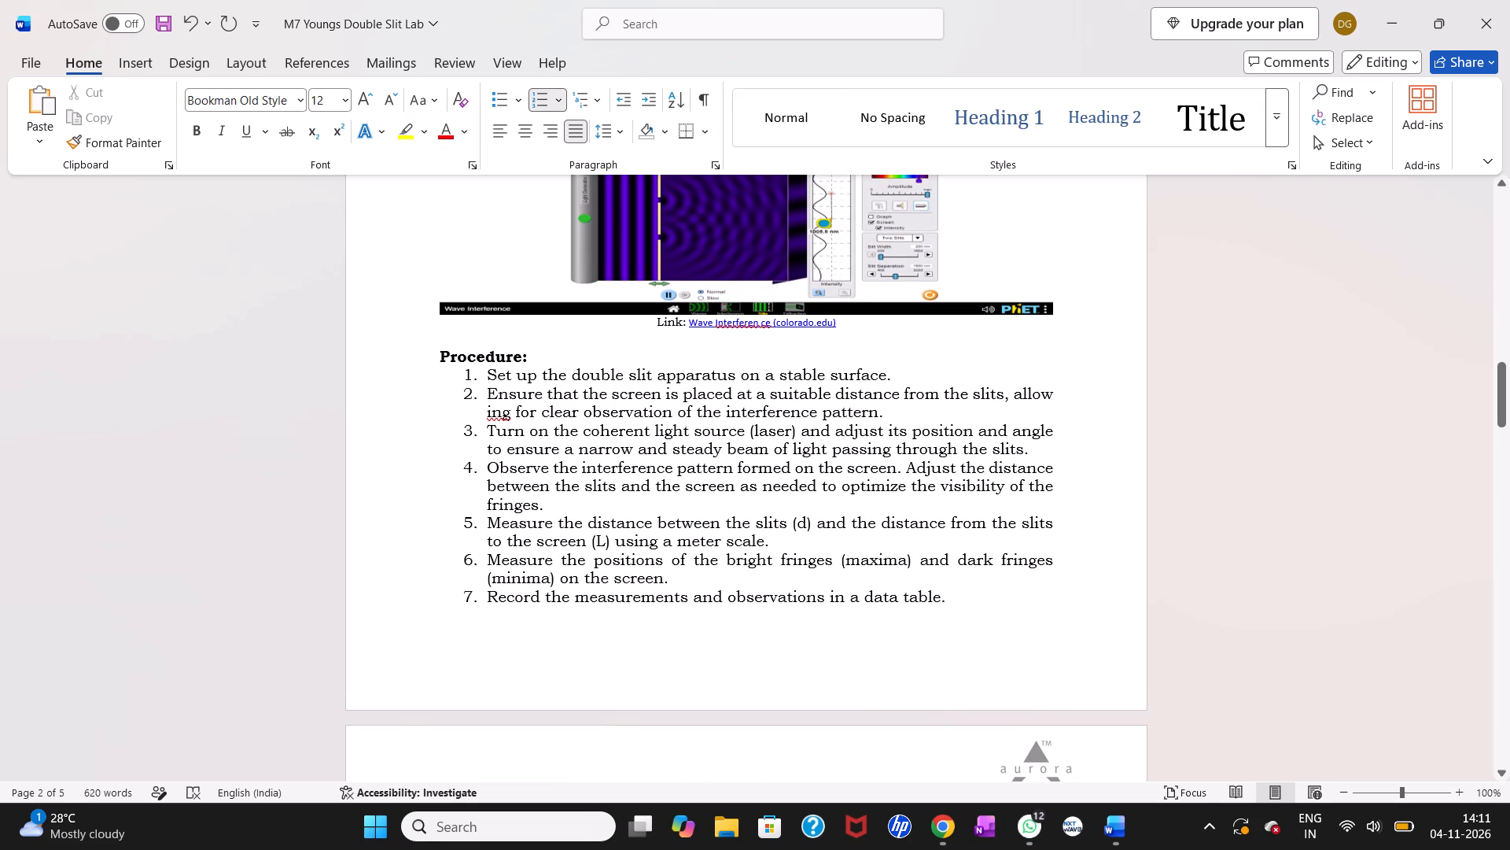
scroll(978, 435, down, 5)
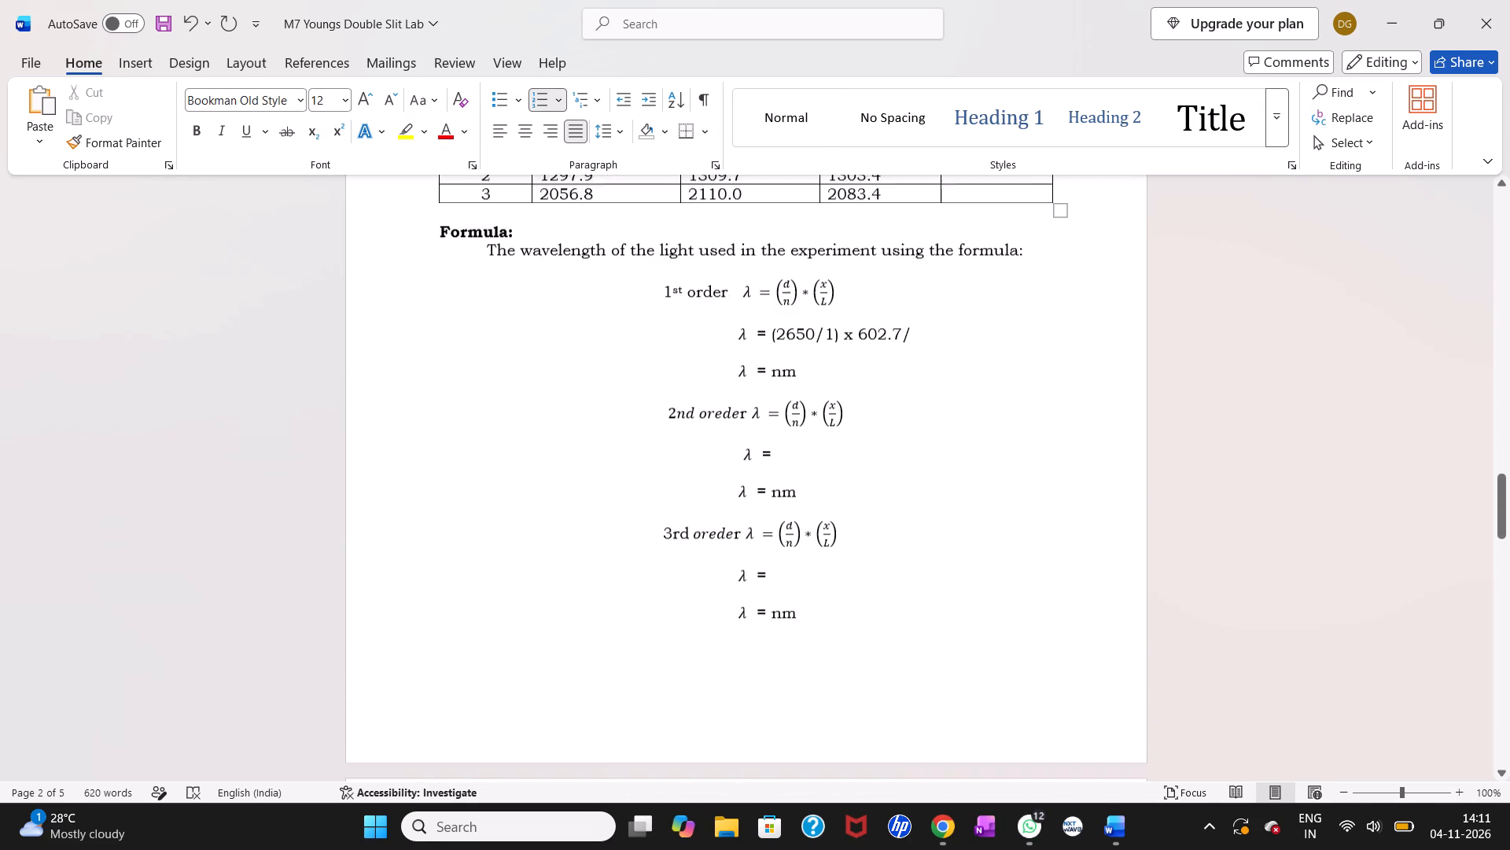
scroll(978, 435, down, 1)
scroll(978, 435, up, 1)
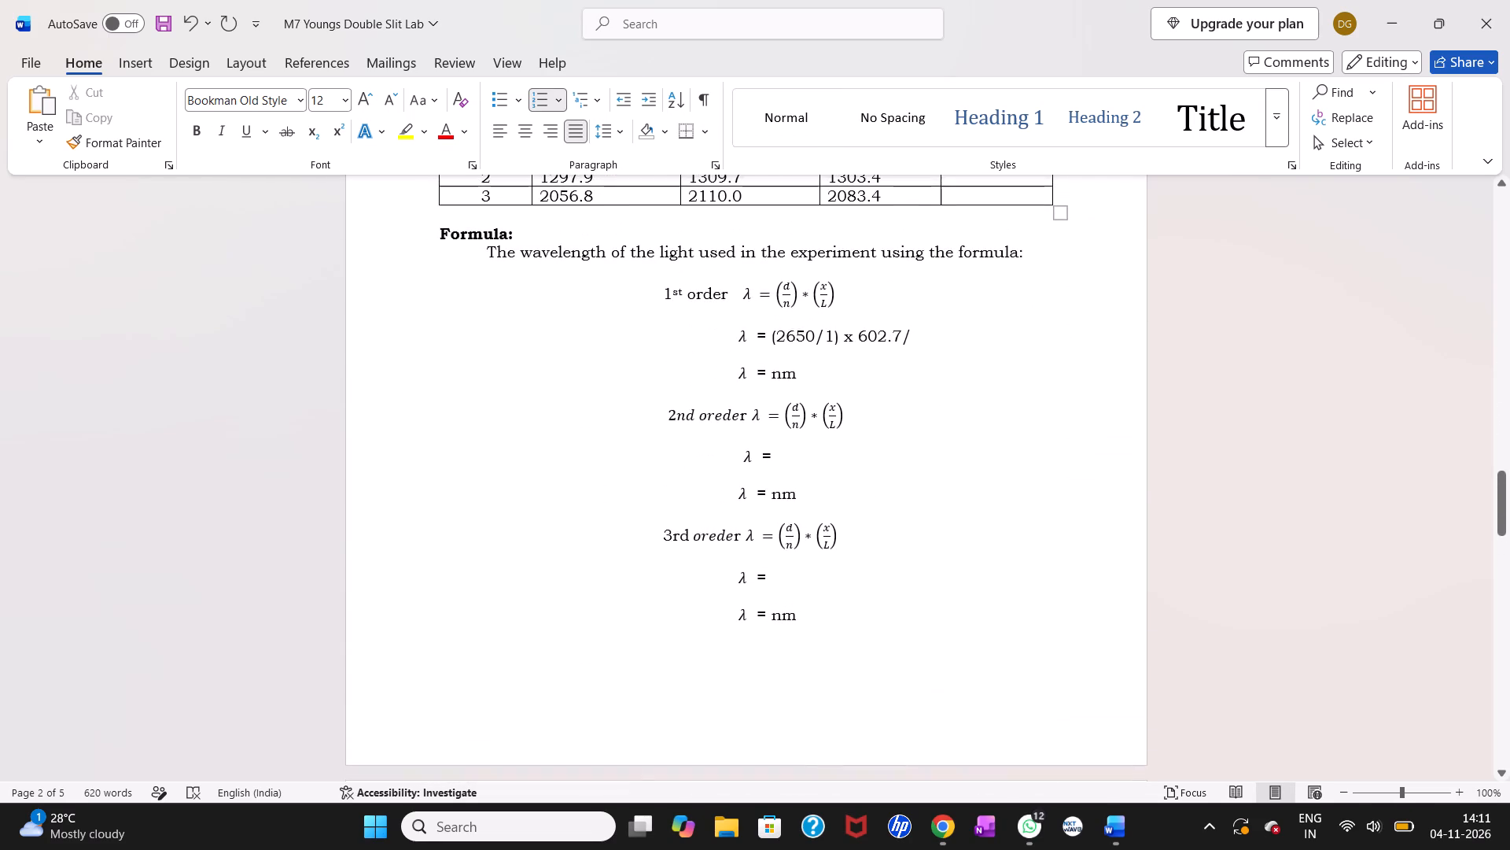
scroll(978, 435, up, 2)
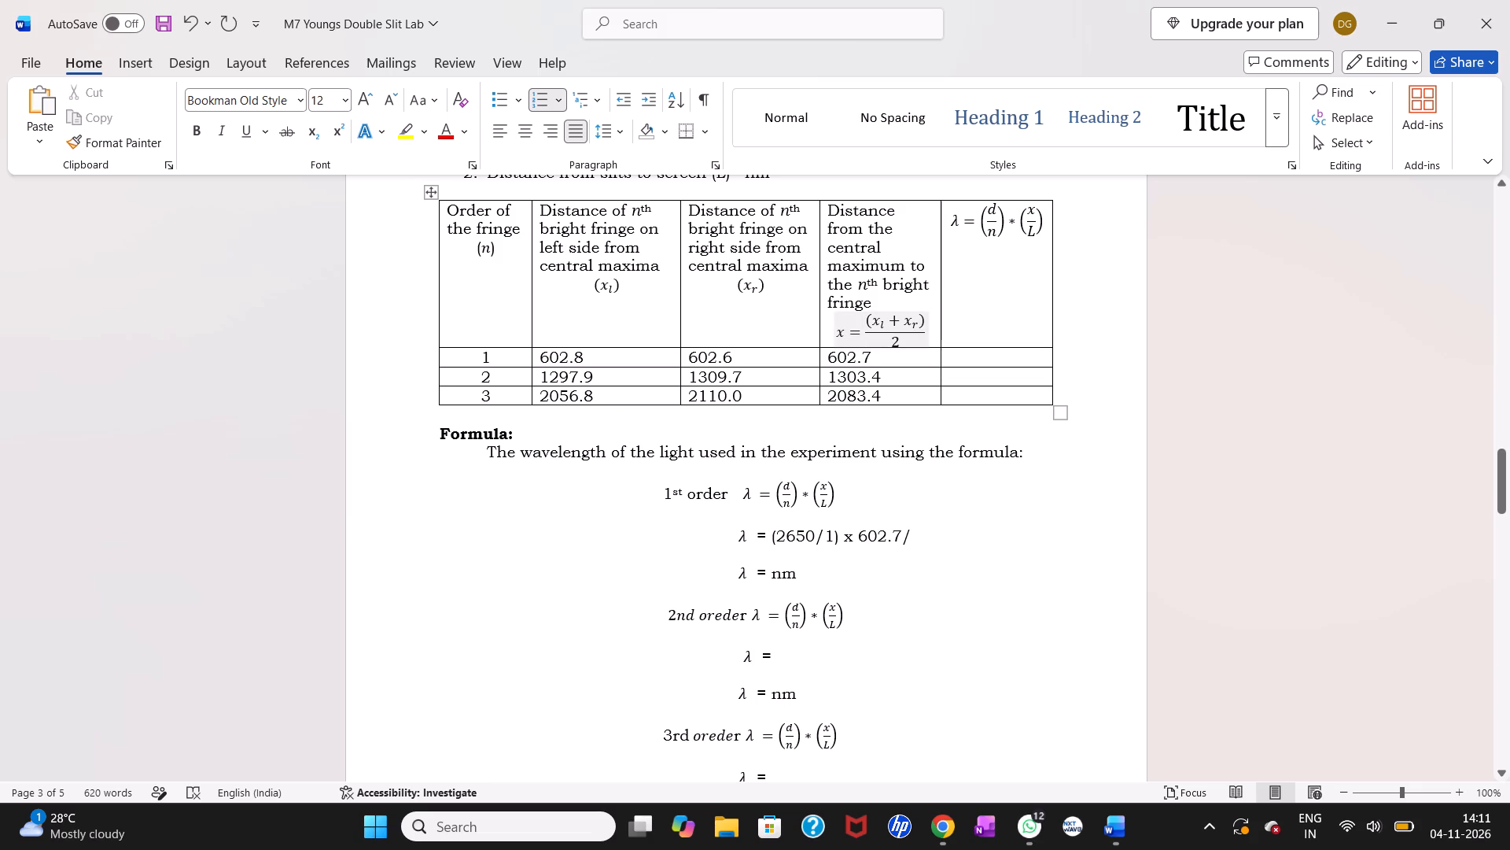
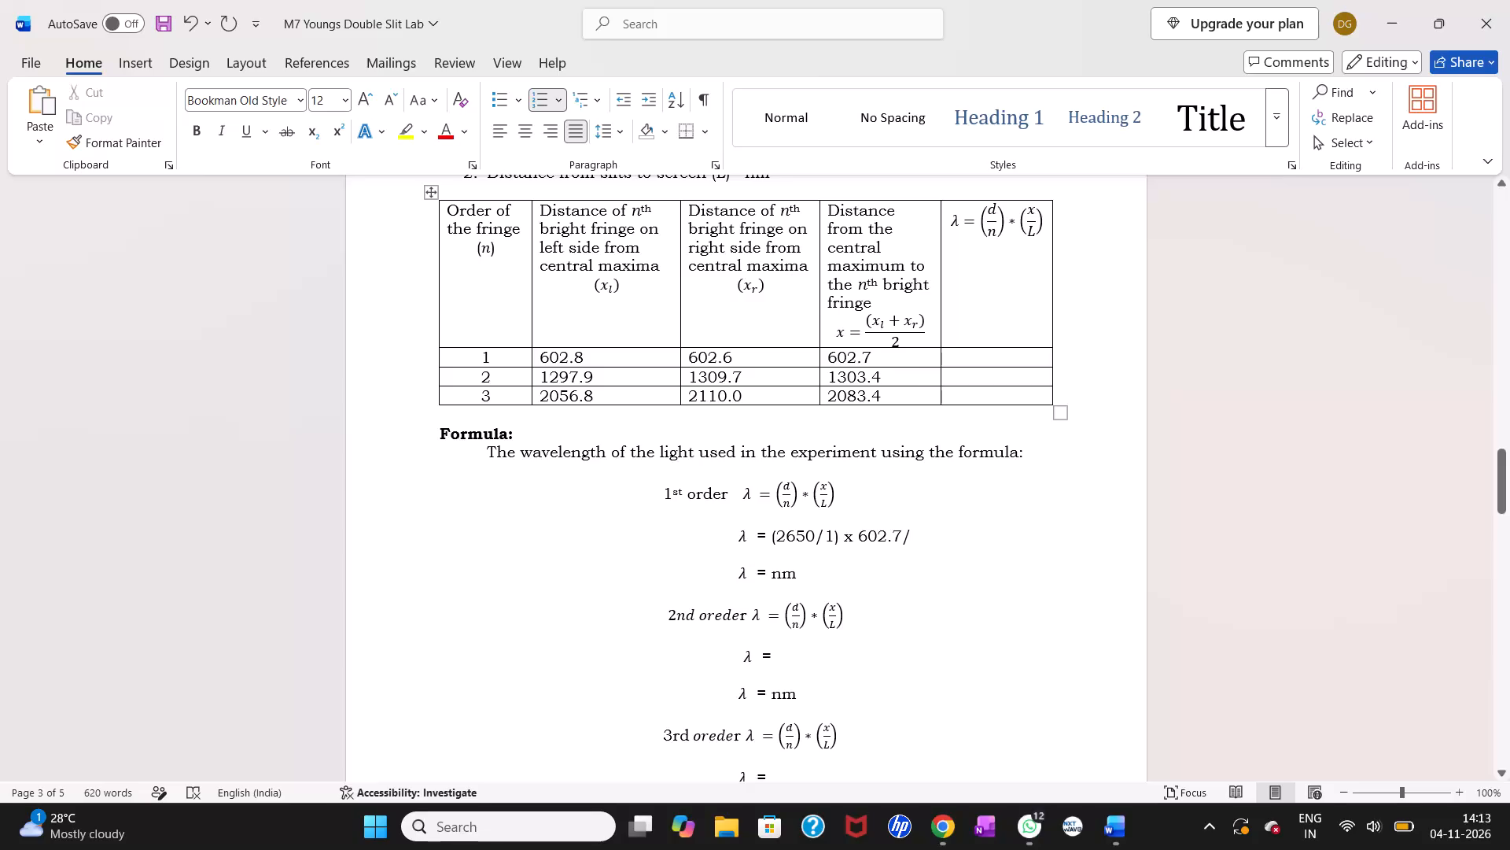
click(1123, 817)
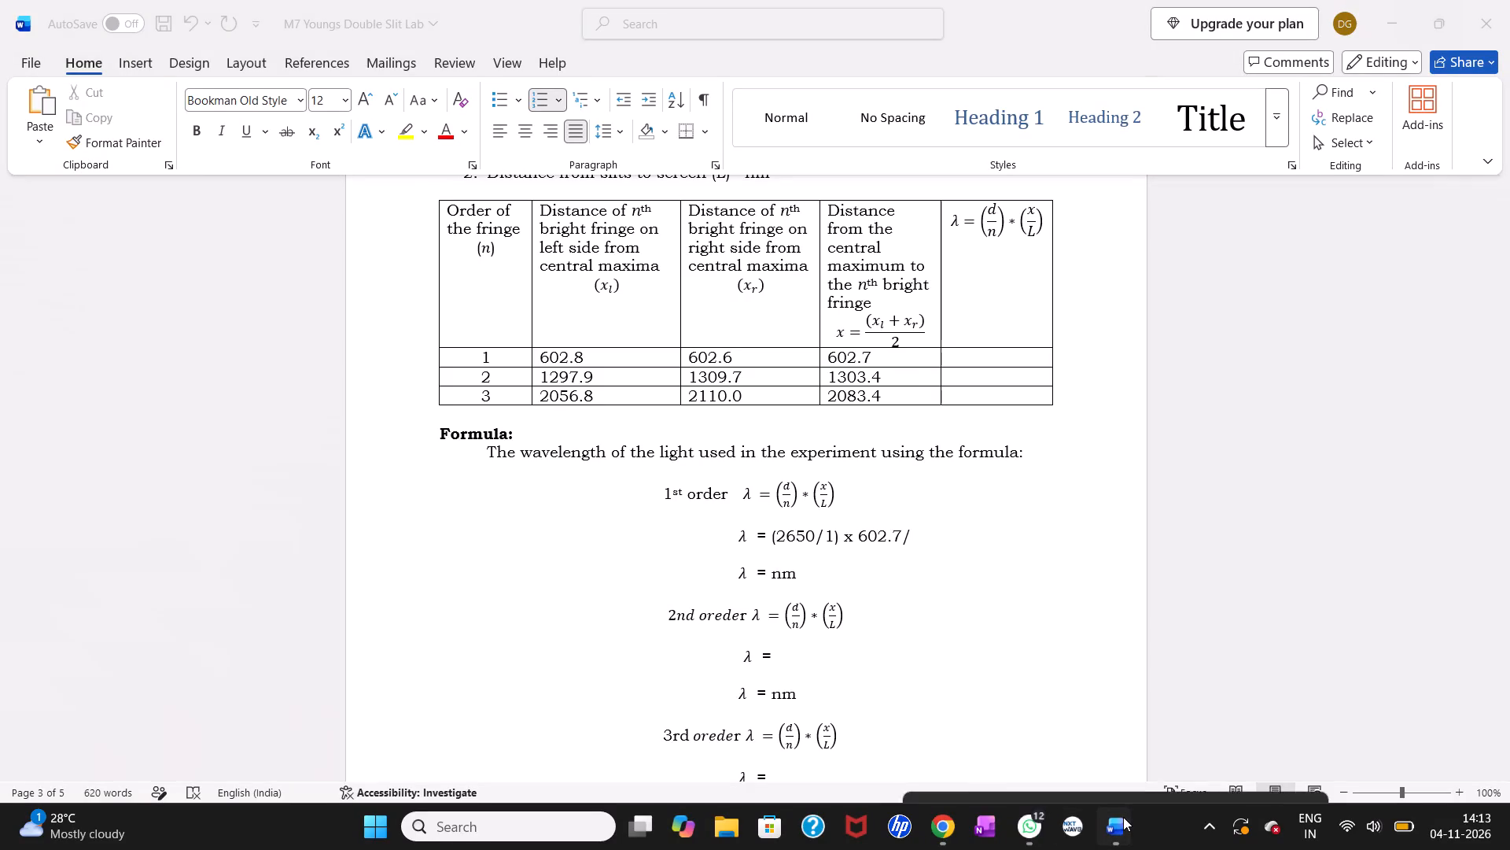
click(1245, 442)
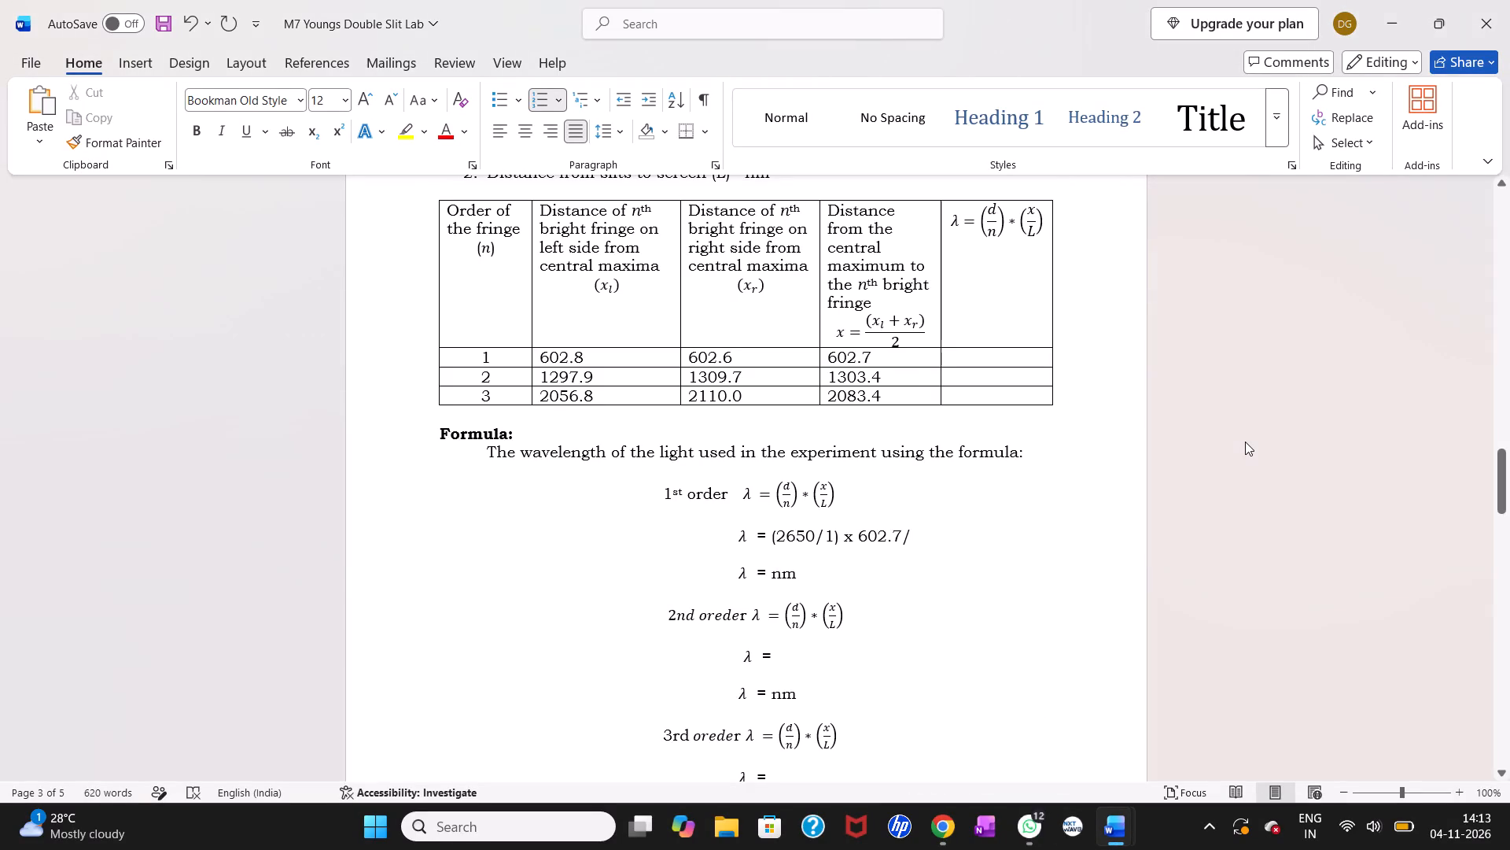